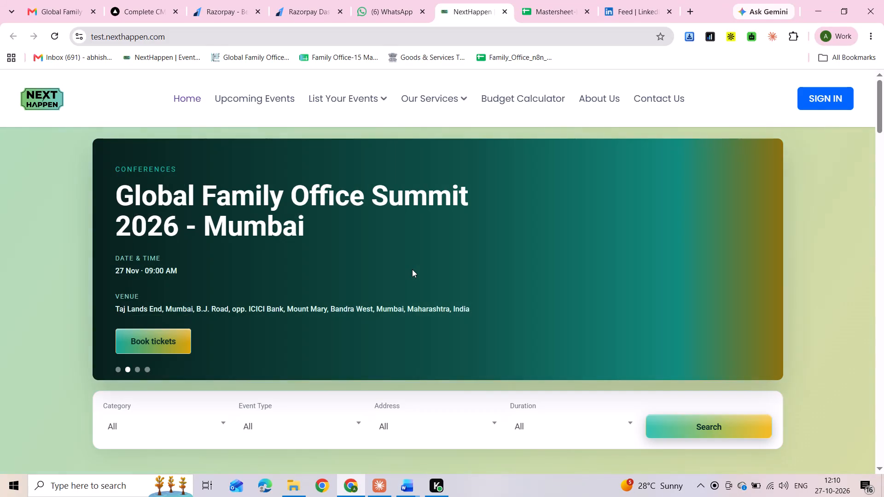
Open the Global Family Office Summit 2026 - Mumbai event from the recommended events on the home page.
scroll(426, 292, "down", 4)
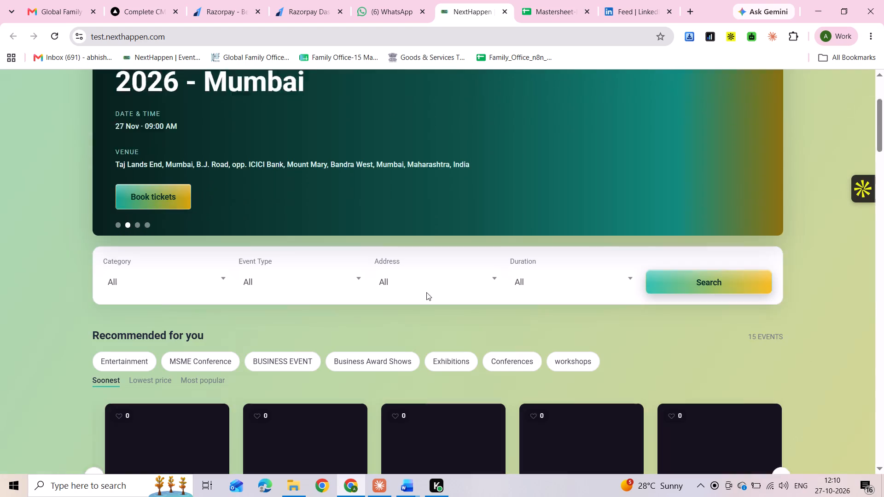
scroll(426, 292, "down", 1)
scroll(426, 292, "up", 1)
scroll(426, 292, "down", 2)
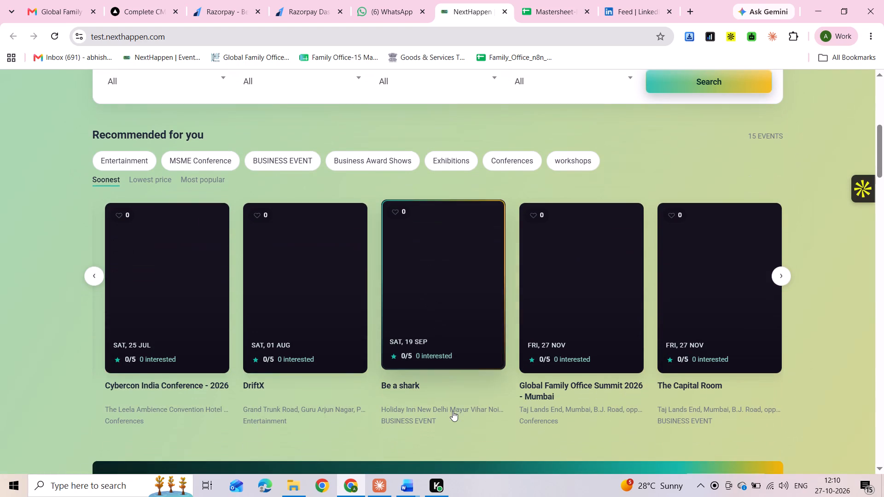
left_click(570, 307)
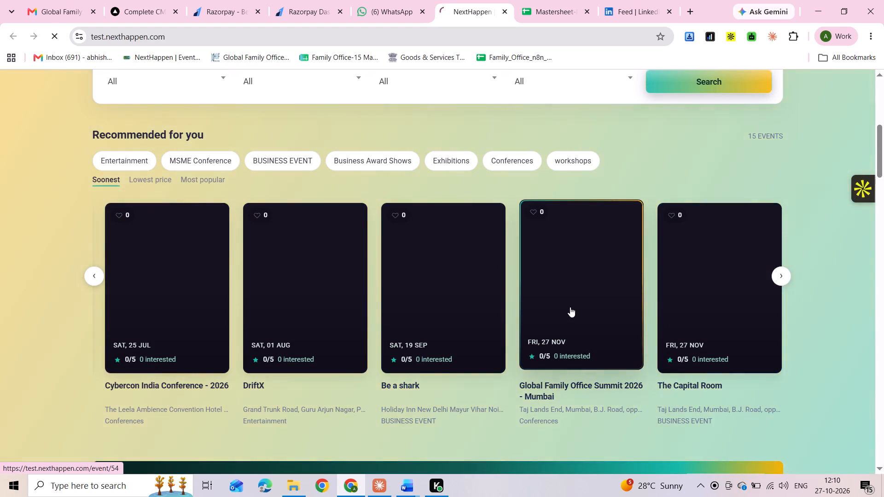
Review the summit's event page from the ticket options, description and location down to the comments, related events and footer.
scroll(570, 308, "down", 8)
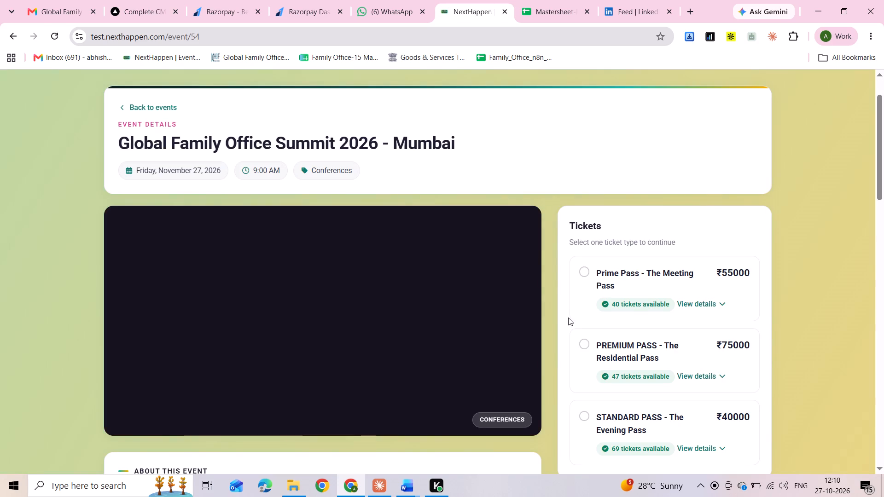
scroll(568, 318, "down", 4)
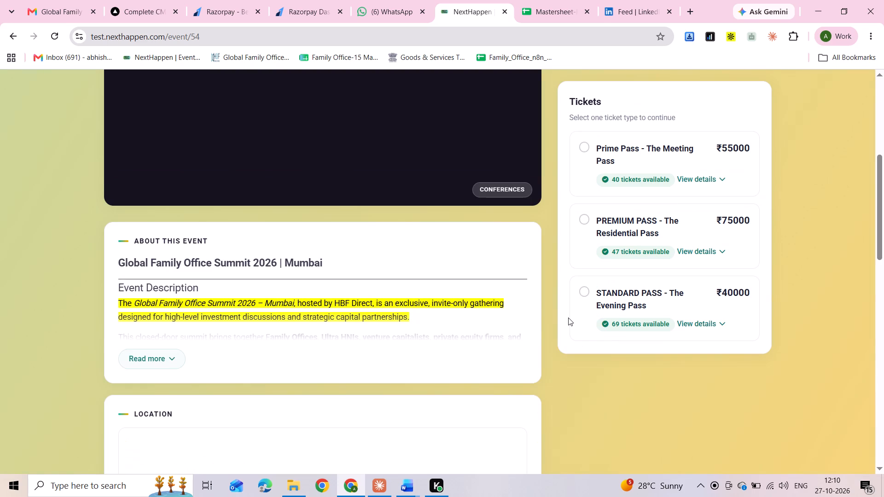
scroll(576, 312, "down", 9)
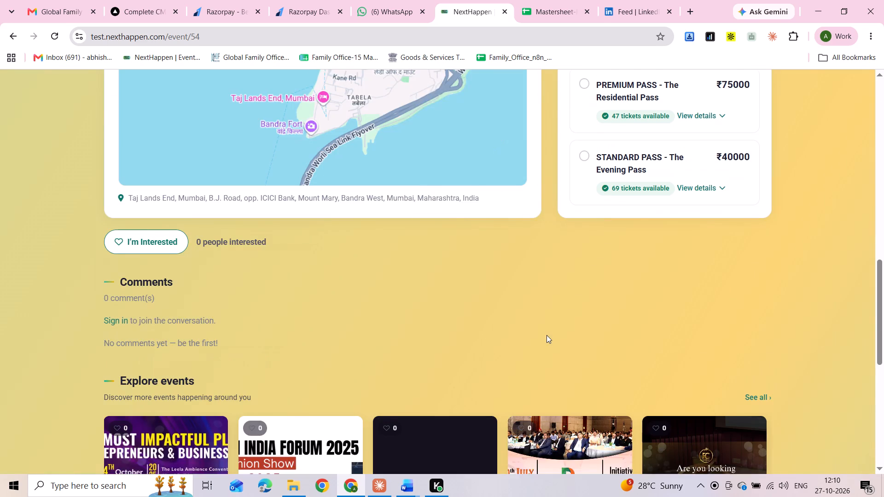
scroll(547, 335, "down", 7)
scroll(546, 329, "up", 2)
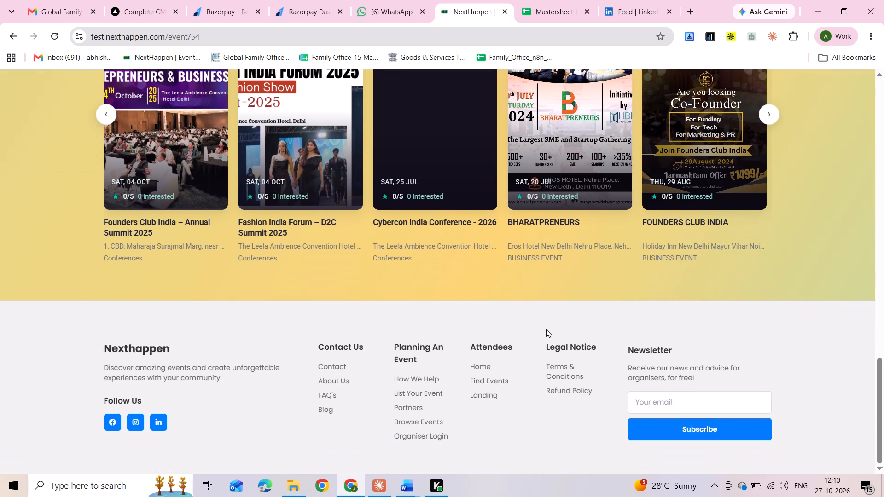
scroll(546, 329, "up", 20)
scroll(546, 329, "up", 5)
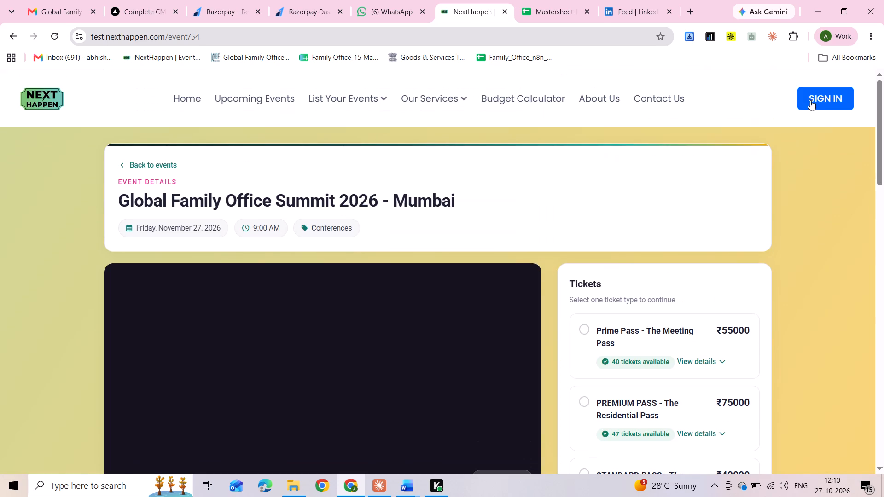
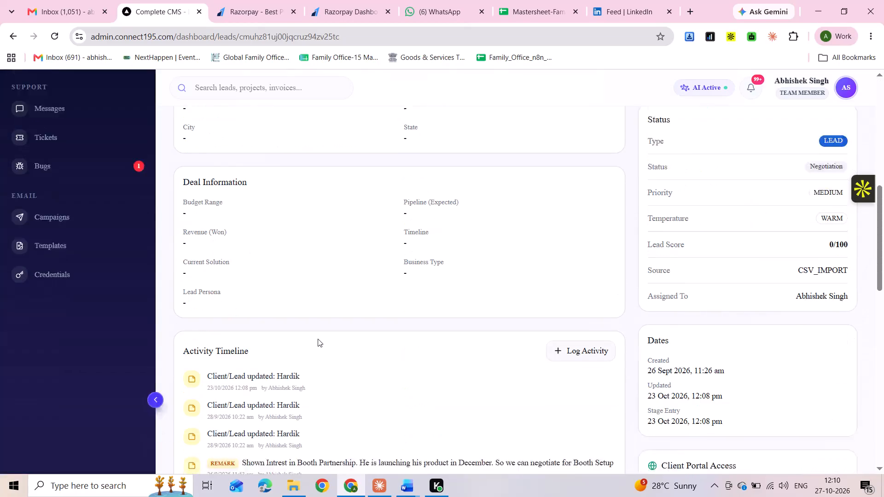
Review the deal information, activity timeline and discussion notes on Hardik's lead record in Complete CMS.
scroll(318, 339, "down", 4)
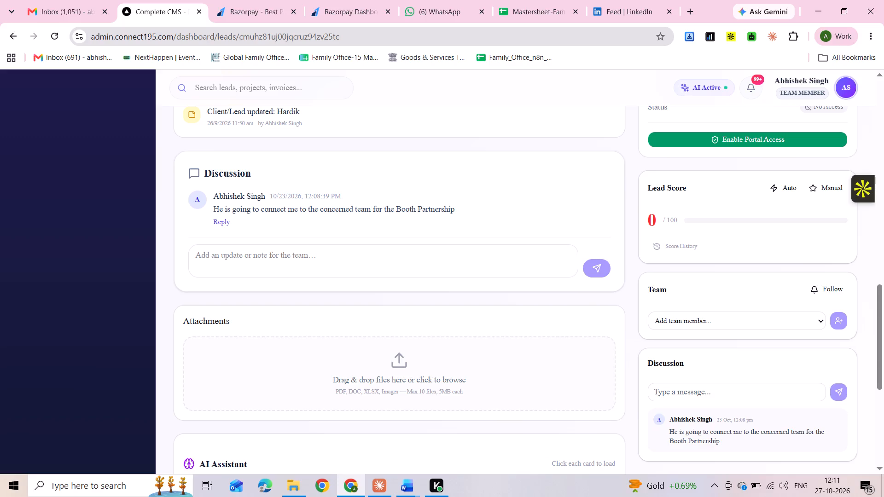
scroll(289, 257, "up", 10)
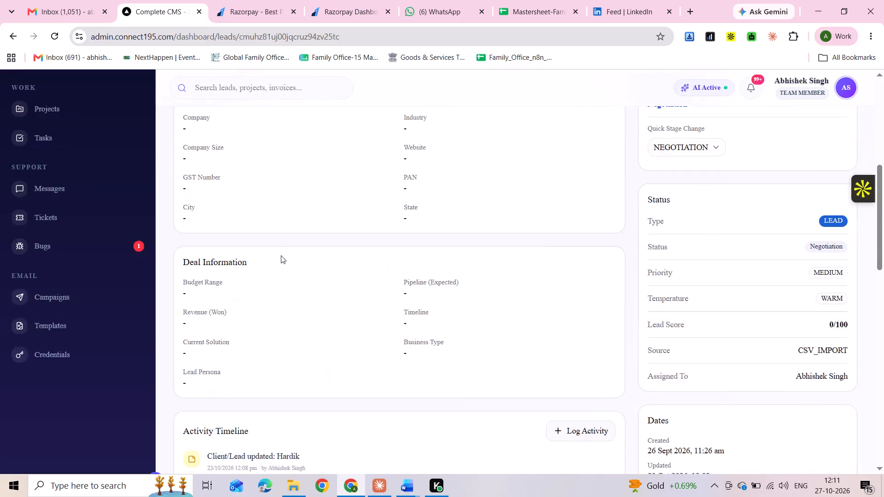
scroll(281, 255, "up", 11)
Return to the campaign's lead list filtered to Negotiation and open Kshitiz's lead record.
double_click(195, 138)
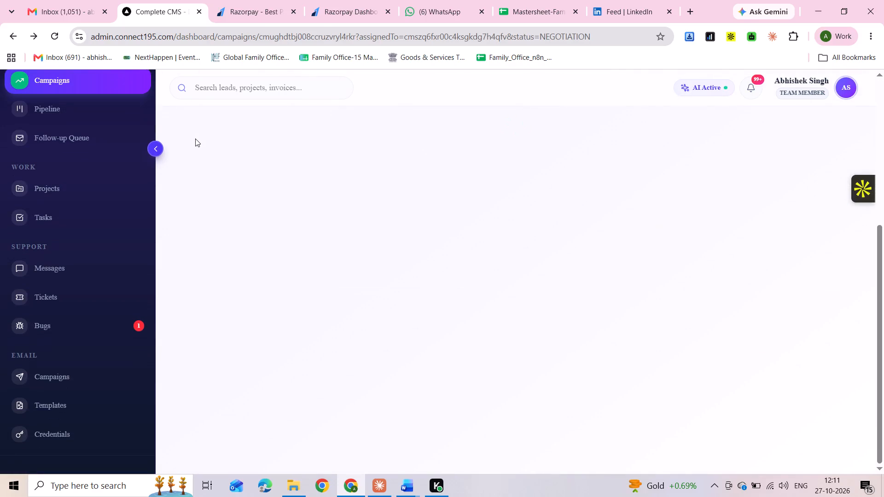
left_click(385, 92)
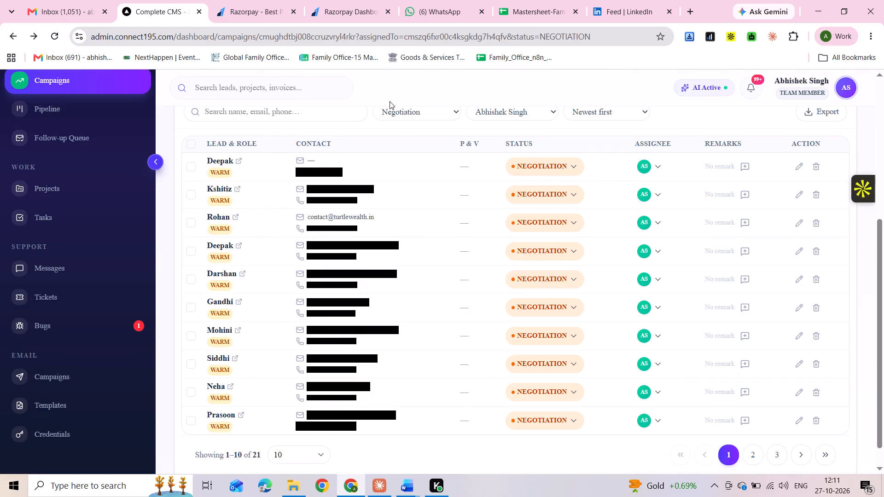
left_click(219, 189)
Examine Kshitiz's lead record, including the contact information, custom fields, company details, deal information, activity timeline and discussion.
scroll(442, 323, "down", 7)
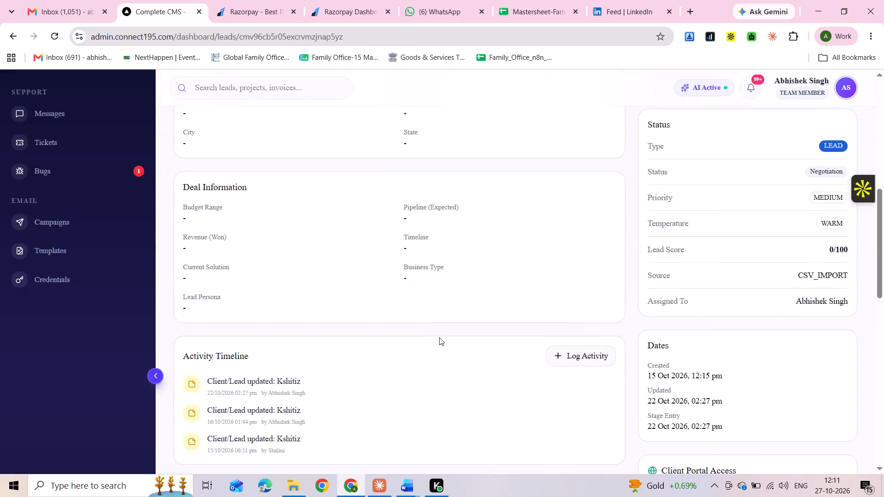
scroll(439, 337, "down", 2)
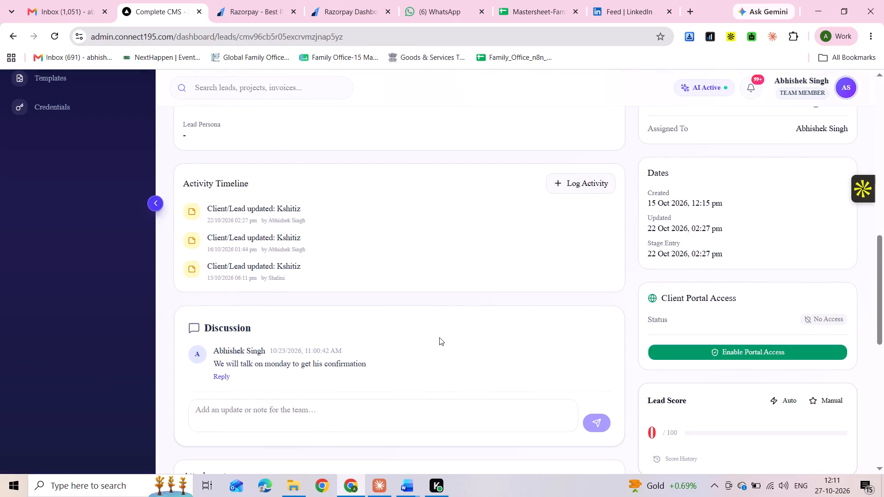
scroll(439, 337, "up", 10)
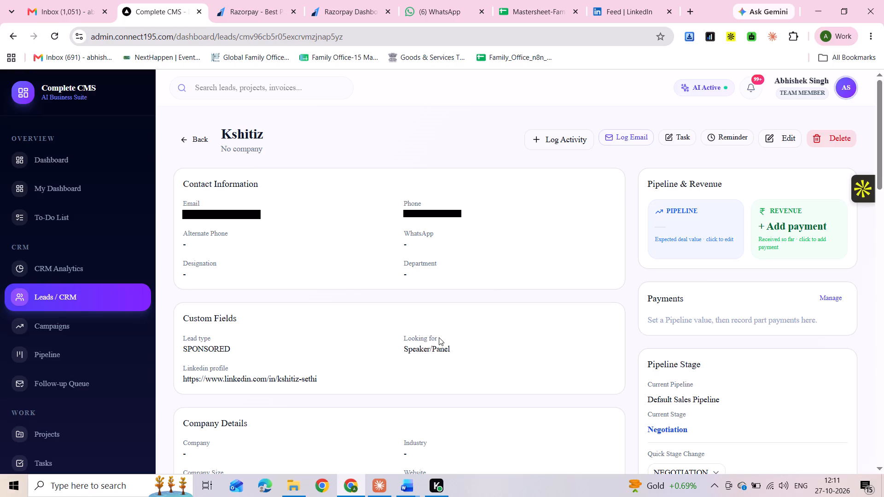
scroll(439, 337, "up", 5)
scroll(430, 304, "down", 4)
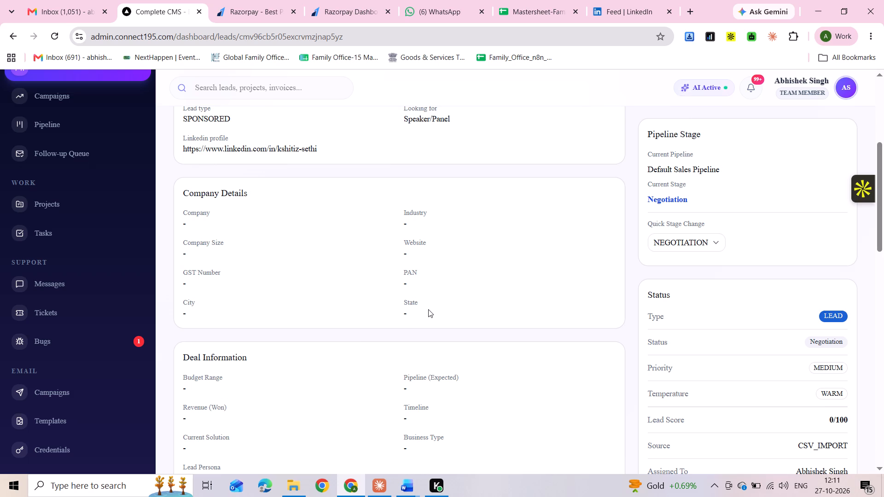
scroll(304, 468, "down", 7)
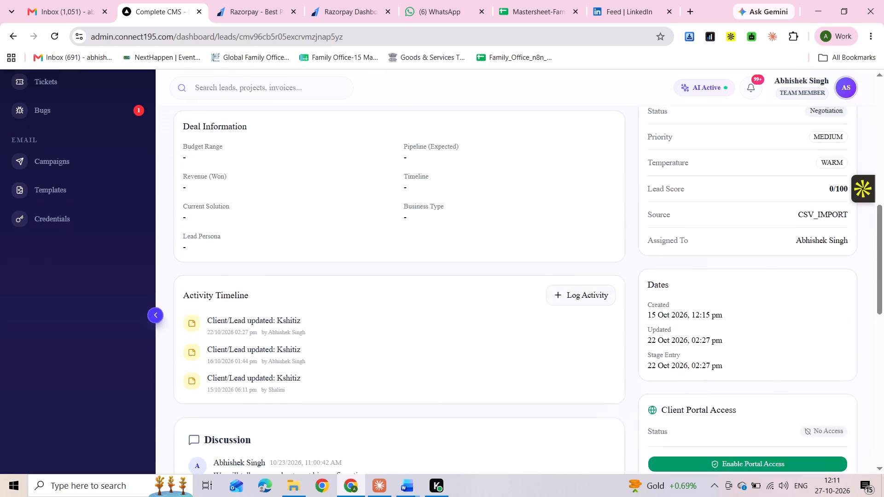
scroll(309, 468, "down", 2)
scroll(312, 468, "up", 4)
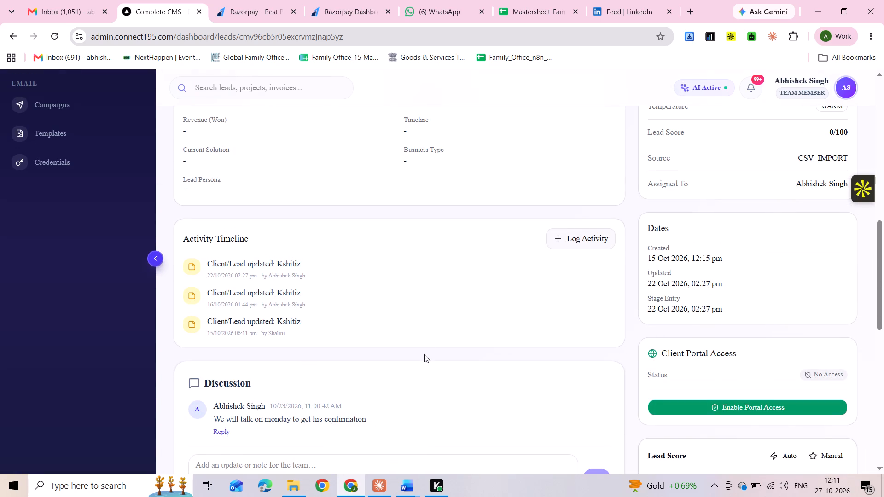
scroll(413, 393, "down", 2)
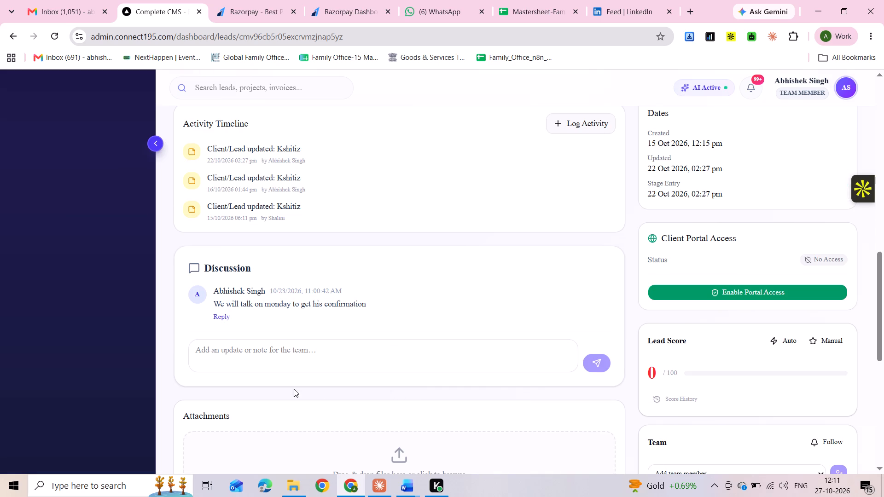
scroll(303, 311, "up", 4)
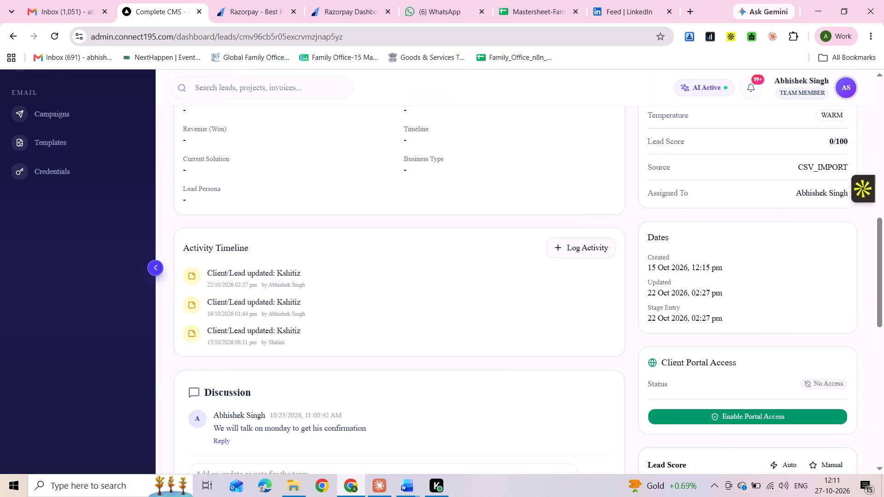
scroll(377, 310, "down", 1)
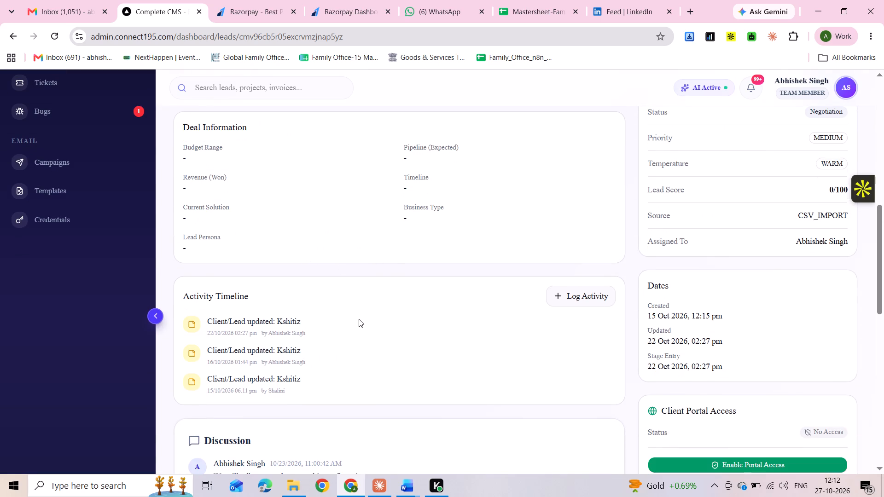
scroll(358, 318, "up", 6)
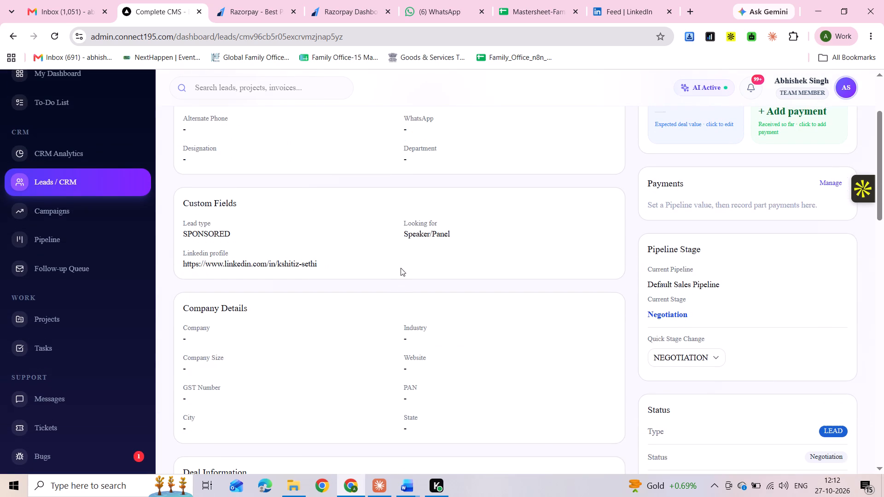
scroll(400, 250, "down", 1)
scroll(397, 254, "up", 2)
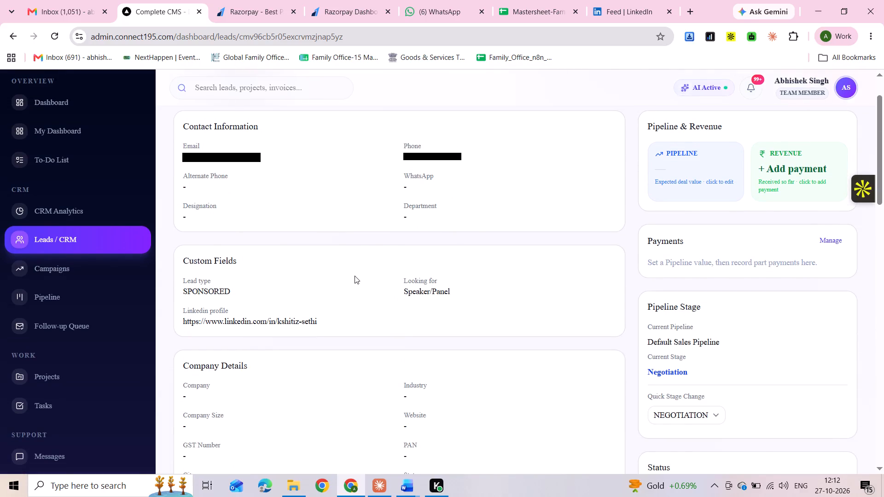
scroll(355, 276, "down", 2)
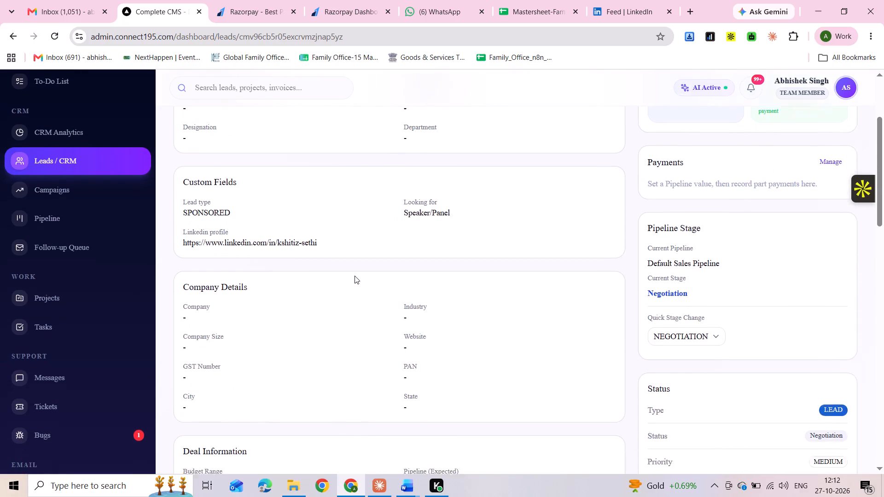
scroll(355, 276, "down", 2)
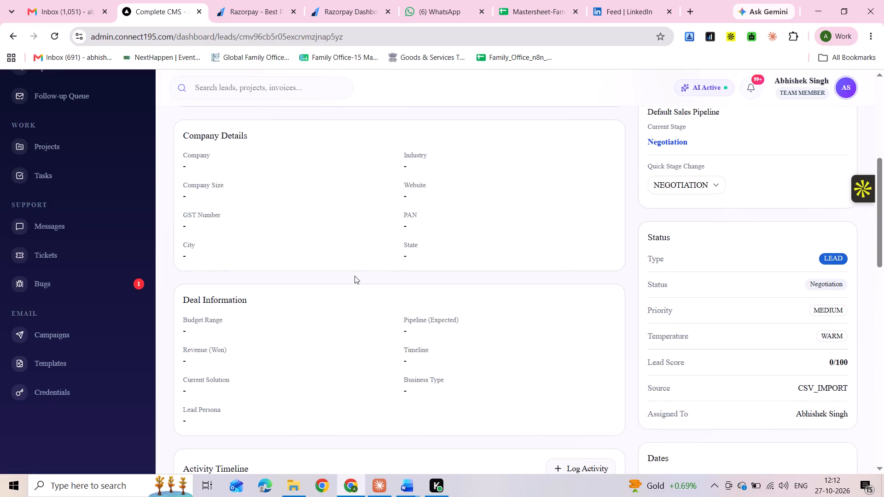
scroll(353, 282, "up", 2)
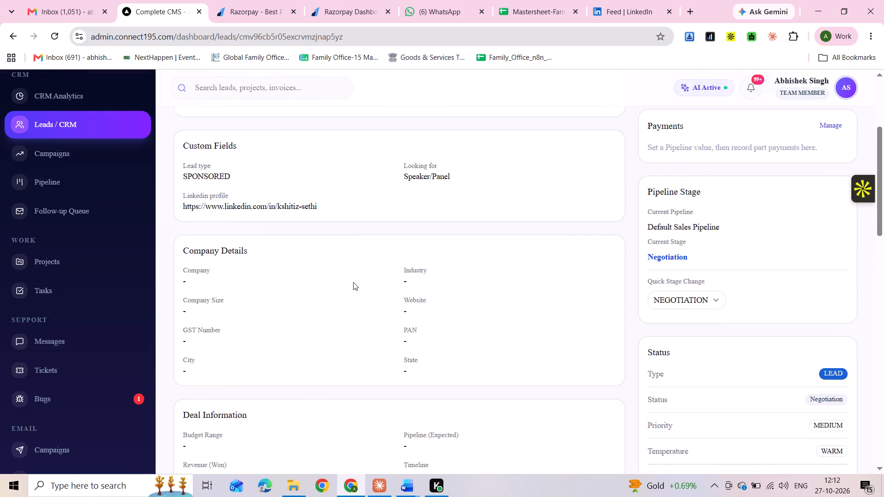
scroll(353, 282, "up", 3)
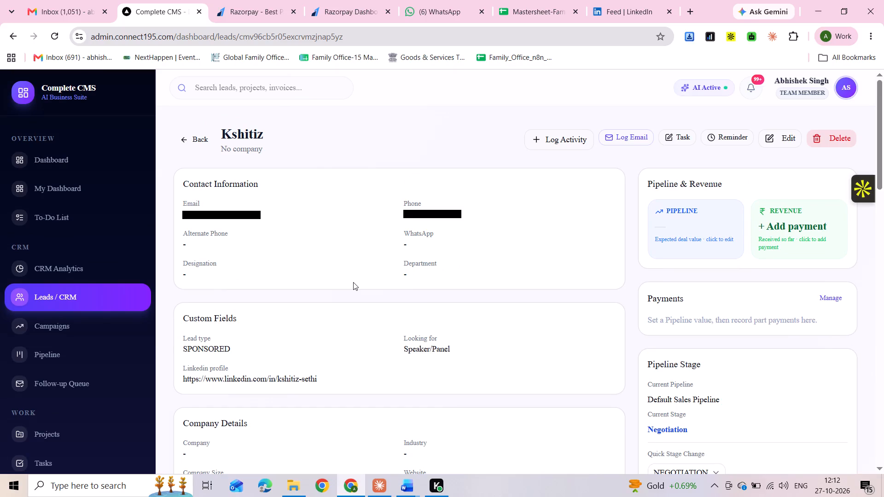
scroll(353, 282, "down", 4)
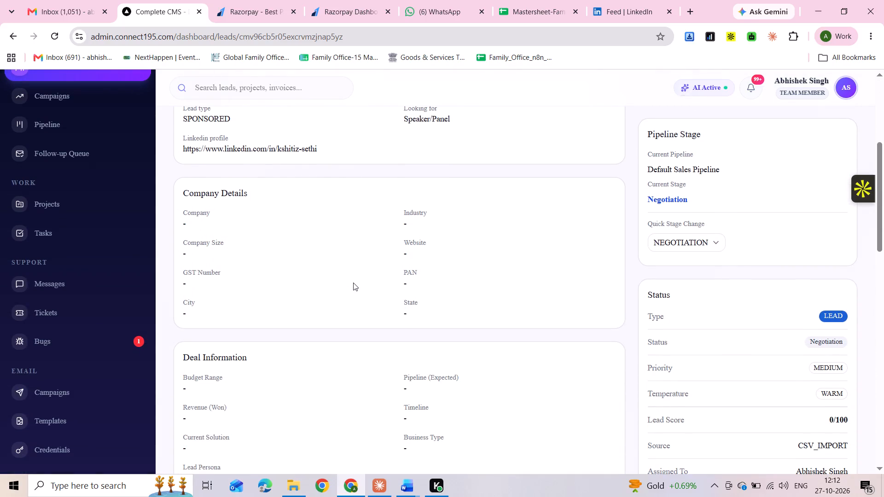
scroll(353, 283, "down", 8)
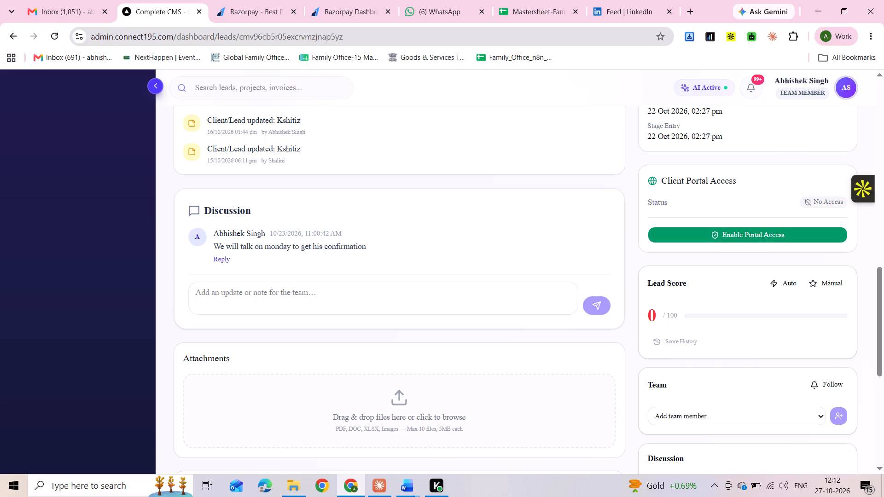
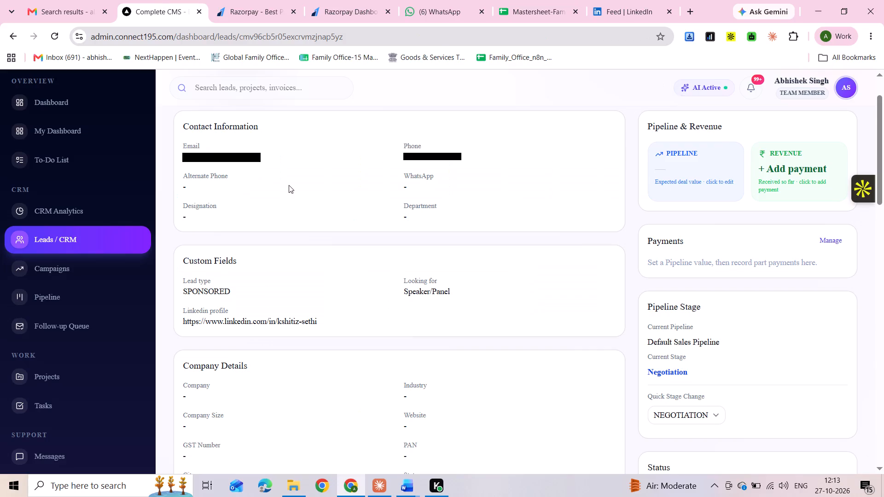
Copy the LinkedIn profile address from Kshitiz's custom fields and open the profile in a new browser tab.
left_click_drag(327, 324, 230, 323)
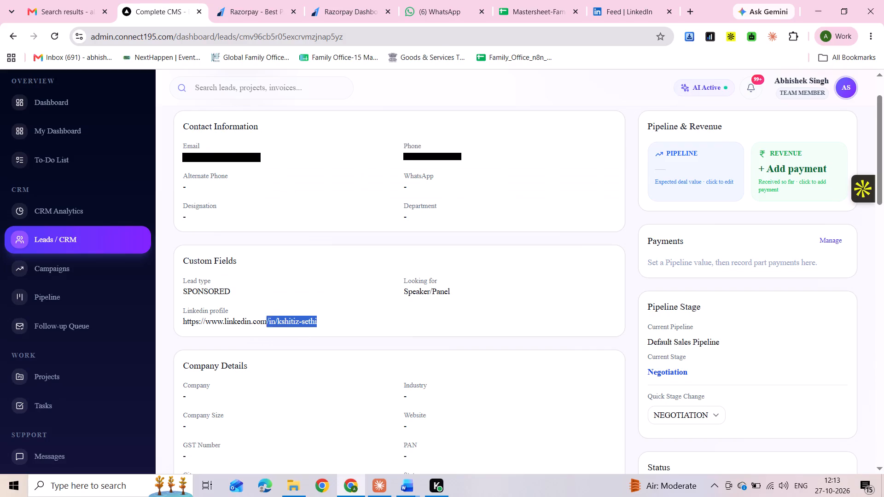
left_click_drag(230, 323, 171, 328)
right_click(231, 319)
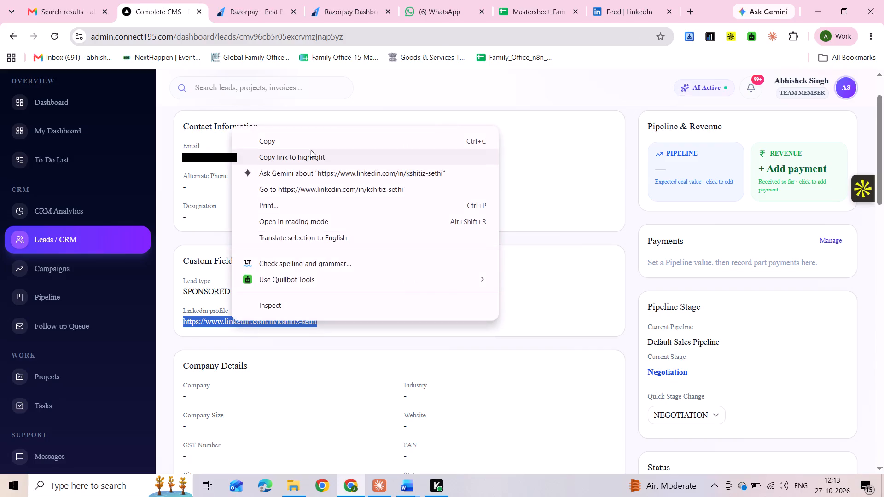
left_click(297, 142)
left_click(690, 5)
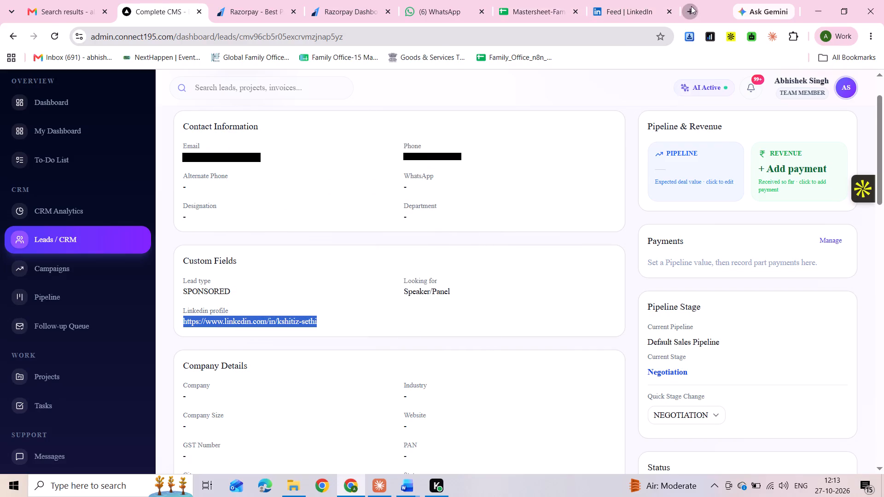
key("ctrl+v")
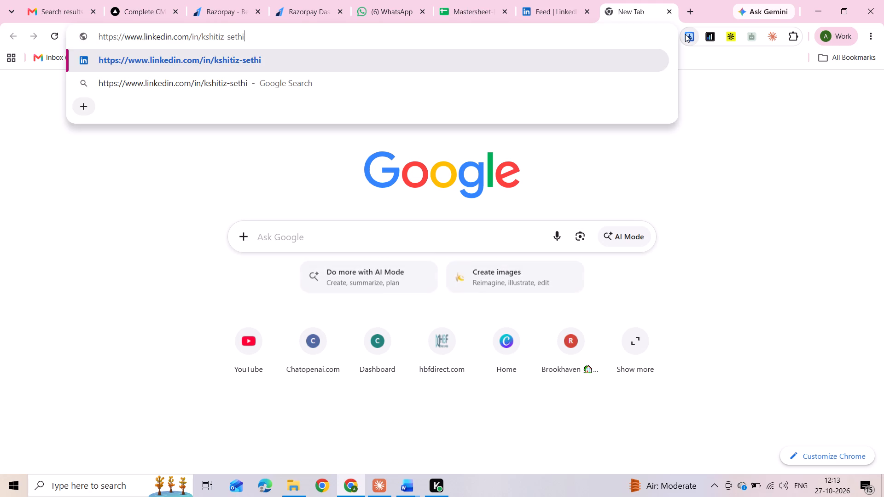
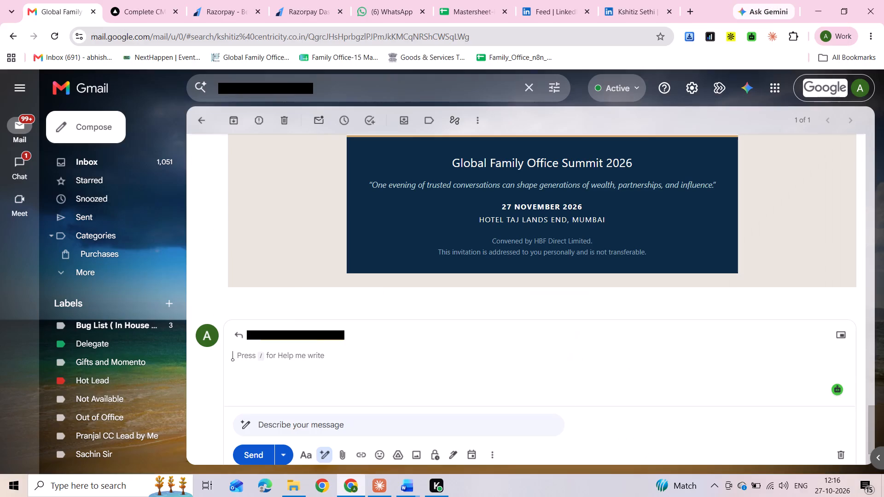
key("ctrl+v")
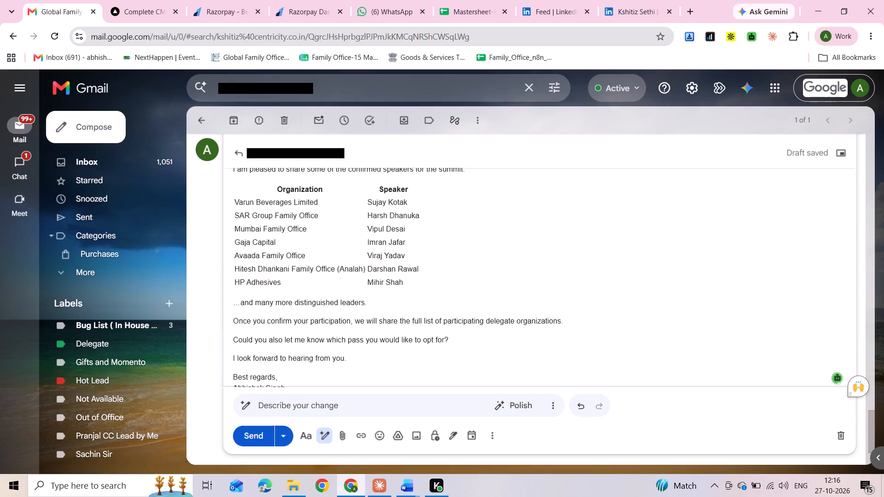
scroll(361, 330, "down", 1)
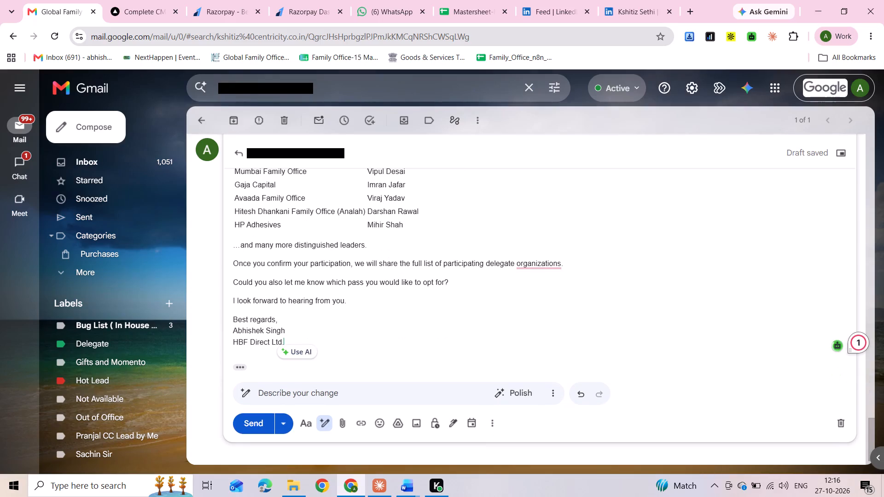
scroll(346, 331, "up", 3)
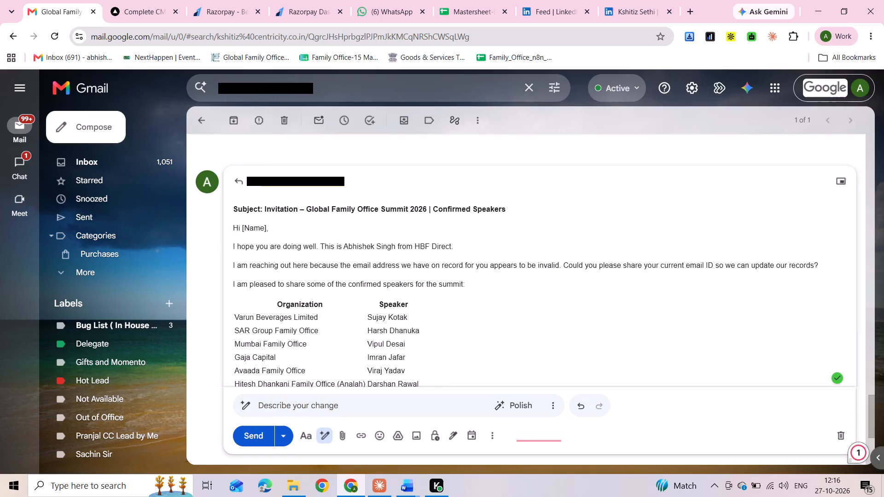
left_click_drag(275, 231, 230, 199)
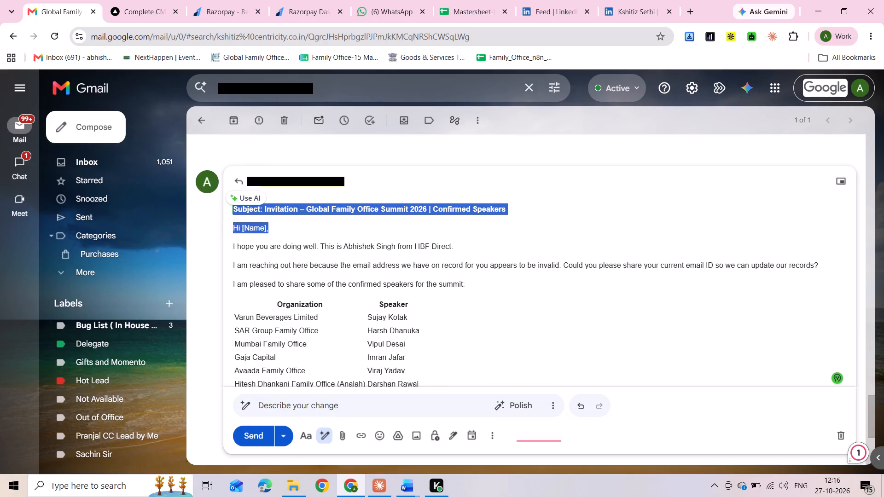
key("BackSpace")
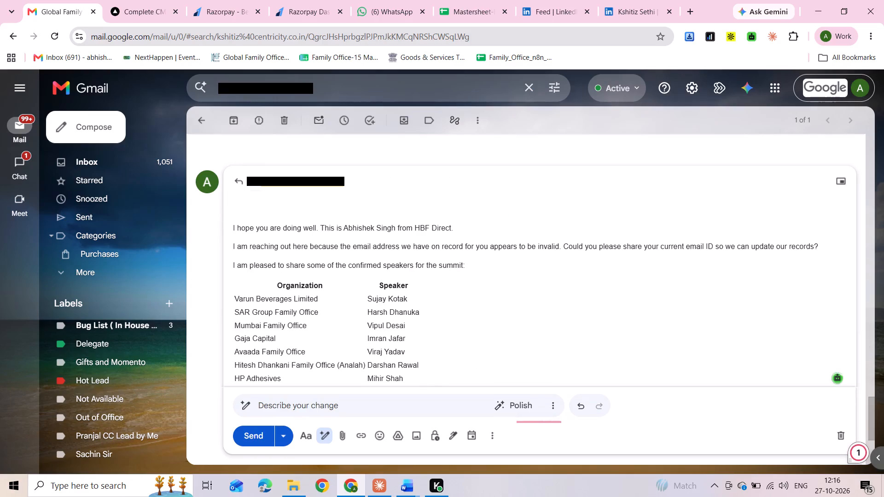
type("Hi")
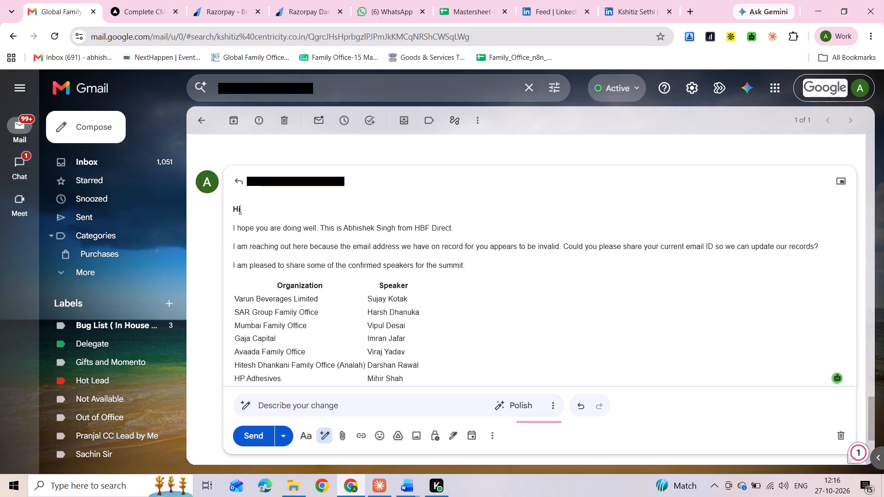
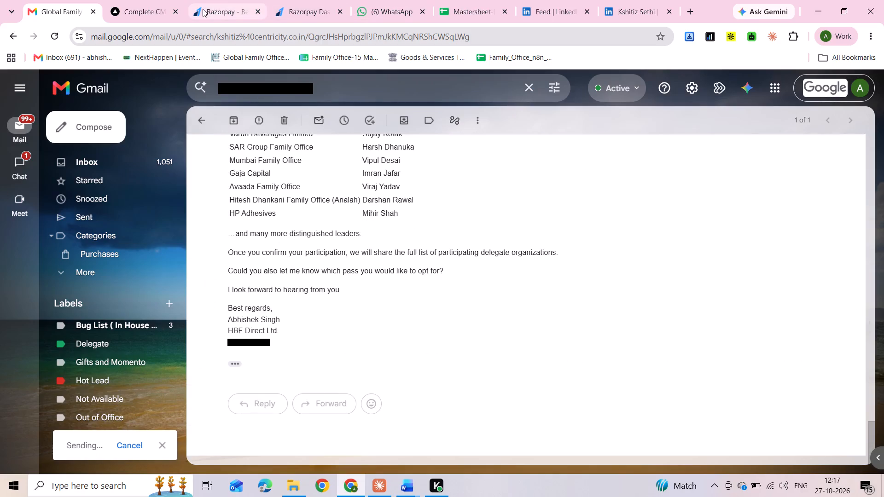
Return to Kshitiz's lead record in the CRM and start a new team note in its main Discussion section.
left_click(128, 7)
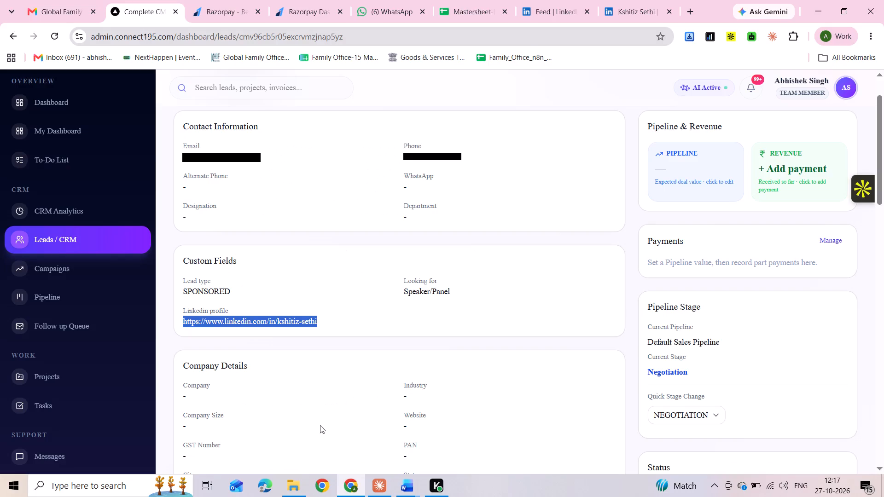
scroll(363, 360, "down", 10)
scroll(276, 412, "down", 2)
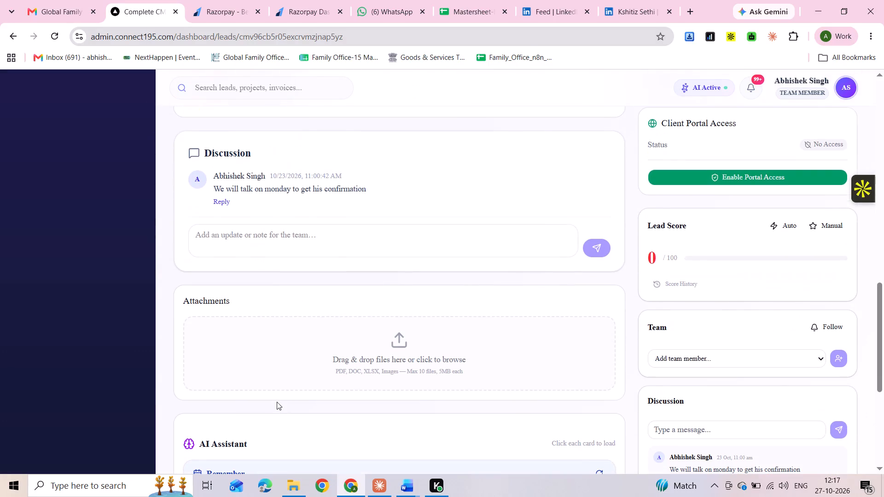
left_click(288, 248)
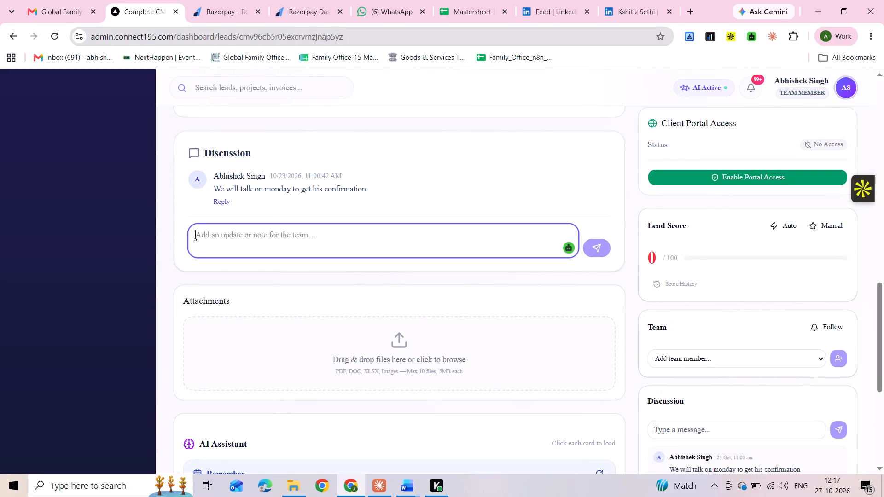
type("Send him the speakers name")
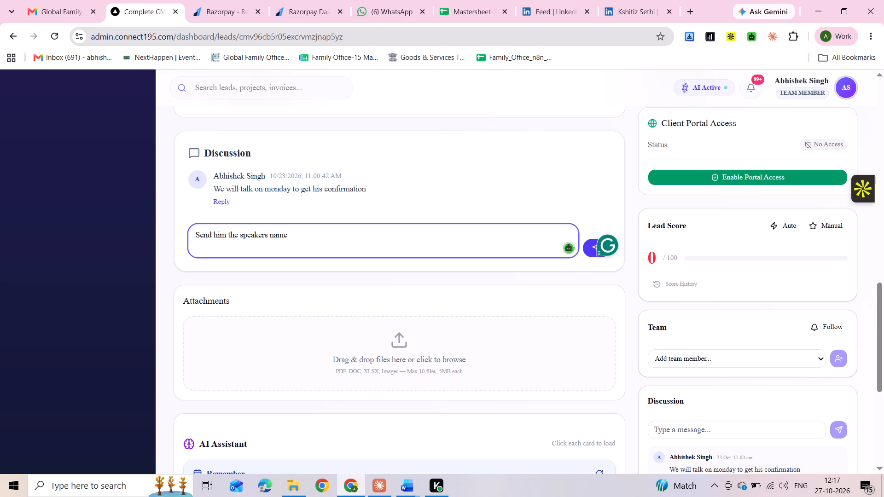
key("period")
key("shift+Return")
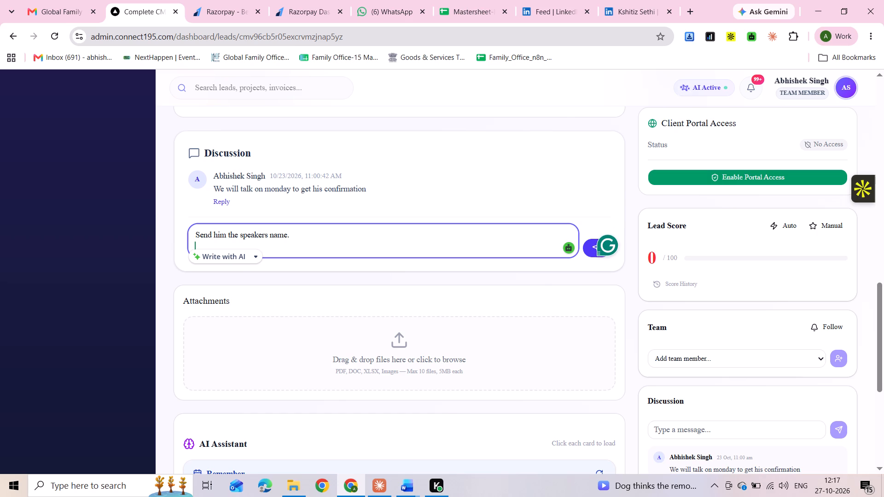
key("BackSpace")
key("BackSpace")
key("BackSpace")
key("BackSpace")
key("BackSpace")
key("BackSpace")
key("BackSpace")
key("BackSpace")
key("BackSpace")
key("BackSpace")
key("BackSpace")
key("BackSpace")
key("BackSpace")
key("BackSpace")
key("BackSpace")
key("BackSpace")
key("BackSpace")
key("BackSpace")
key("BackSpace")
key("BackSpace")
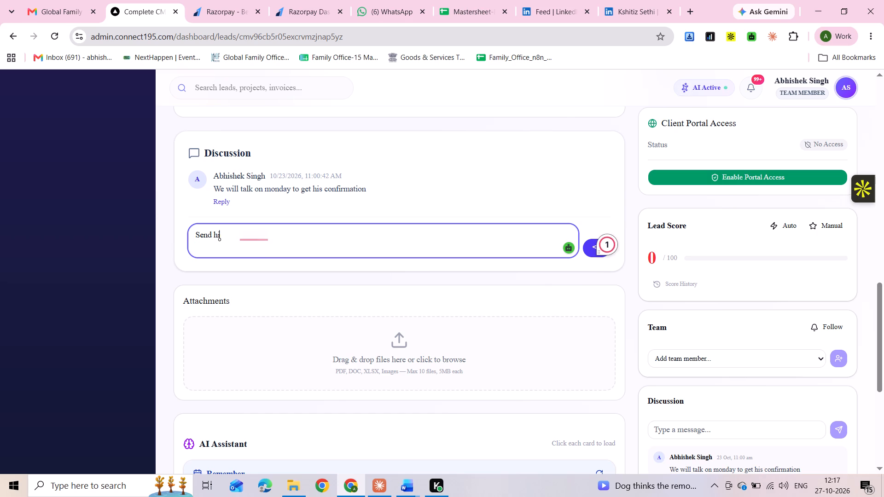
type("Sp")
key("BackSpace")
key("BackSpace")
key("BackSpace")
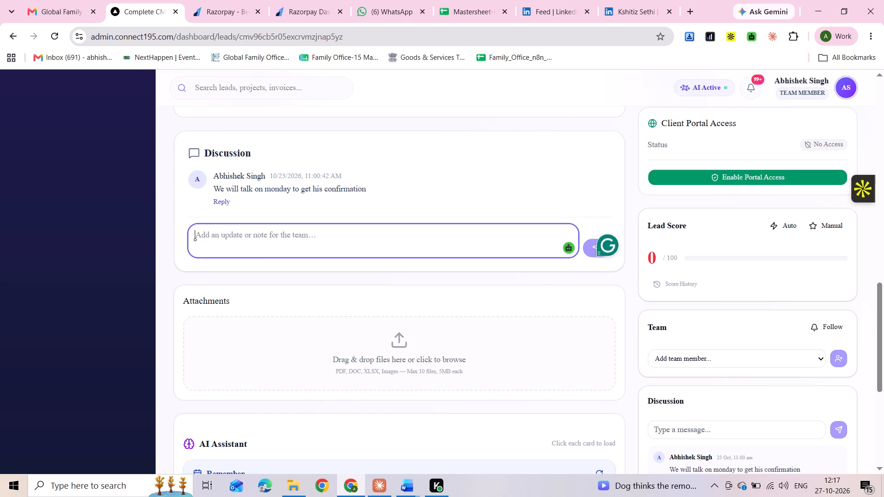
Write the update "Confirmed speaker name send" in the lead's main Discussion note, followed by a new line.
type("Confirmed spe")
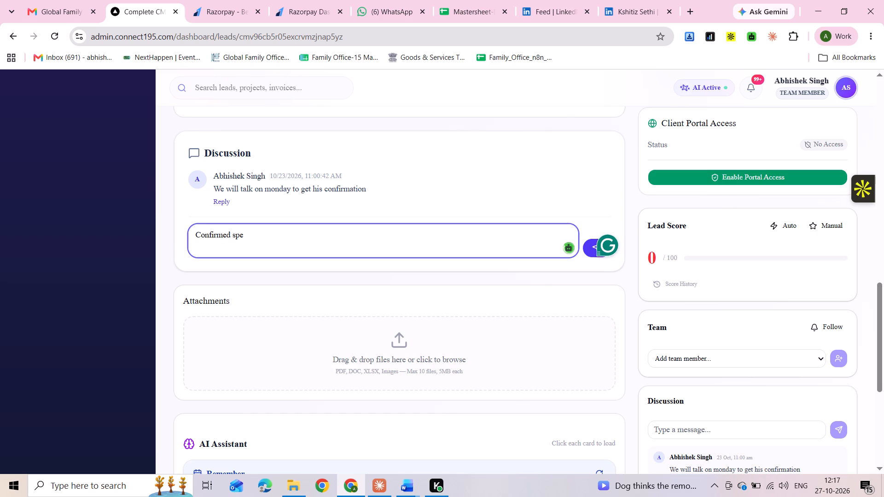
type("aker name send")
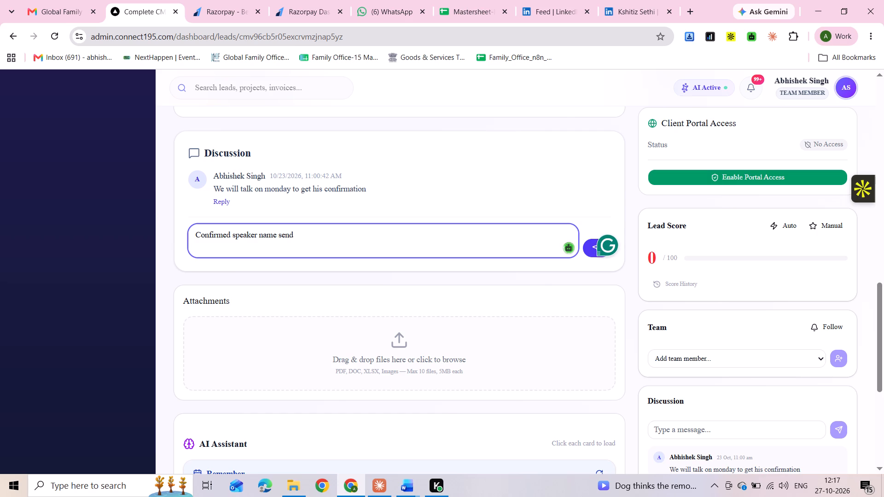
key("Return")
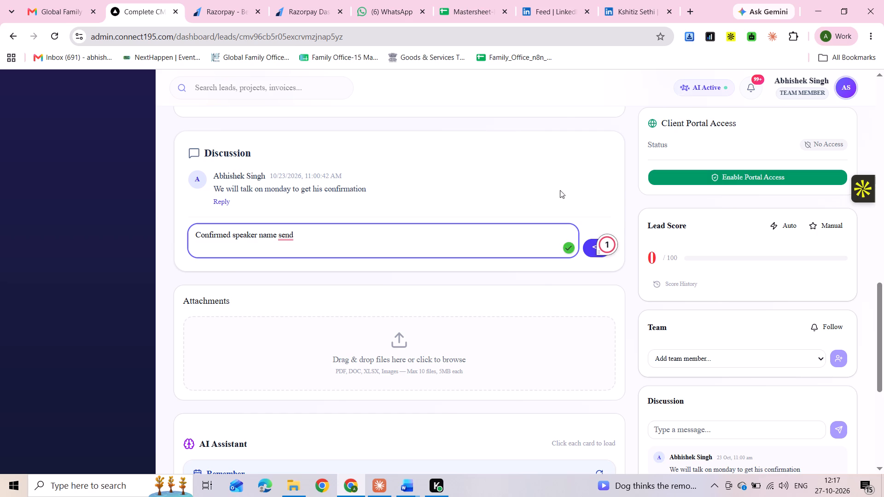
Reword the lead's main Discussion note to "Confirmed speaker name share take follow up" and post it.
left_click(301, 234)
key("BackSpace")
key("BackSpace")
key("BackSpace")
key("BackSpace")
key("BackSpace")
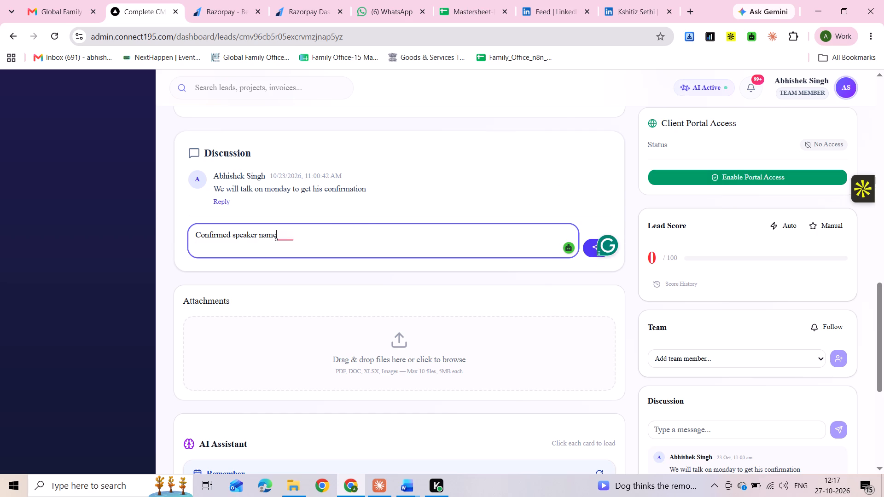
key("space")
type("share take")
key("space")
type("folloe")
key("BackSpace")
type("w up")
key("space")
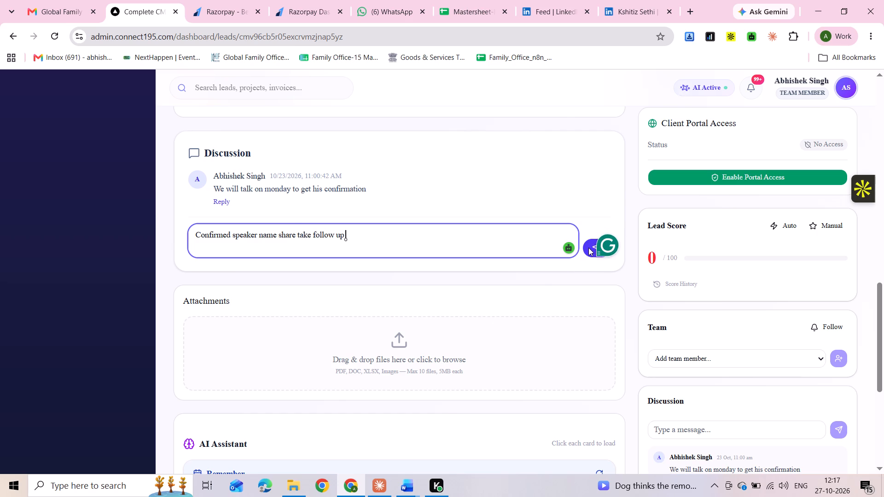
double_click(589, 248)
Leave Kshitiz's lead record and return to the campaign's negotiation-stage leads.
scroll(450, 281, "up", 20)
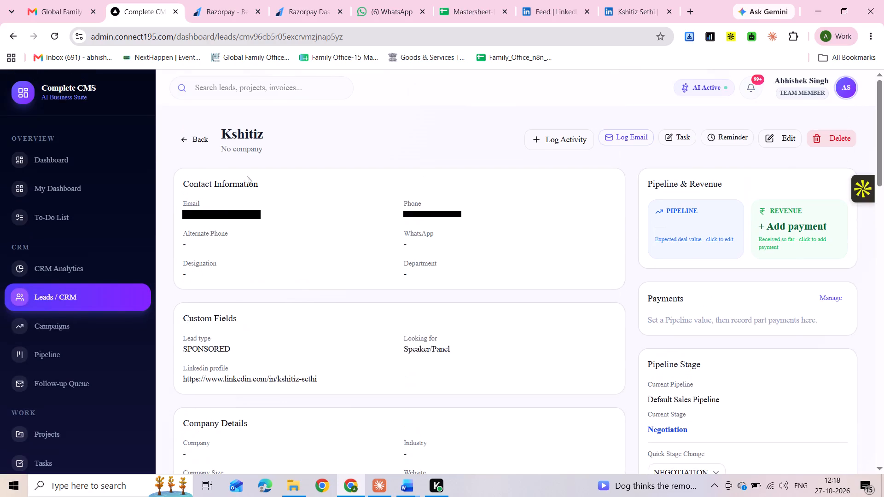
left_click(184, 134)
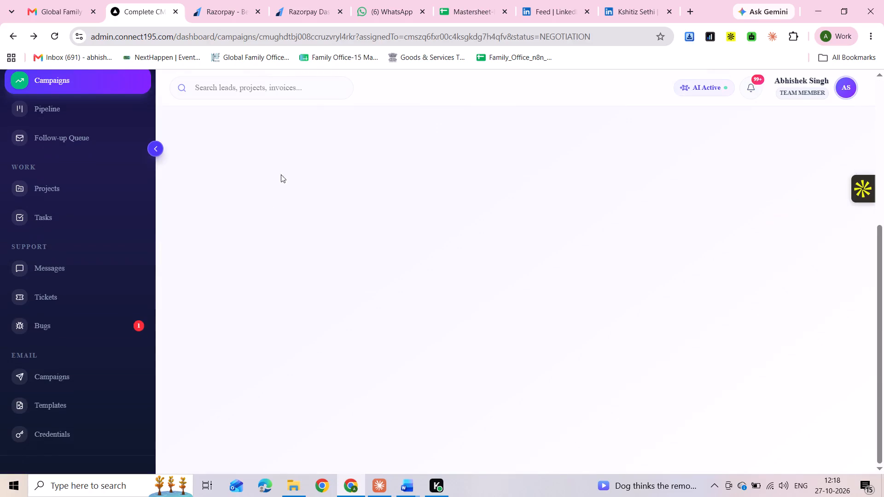
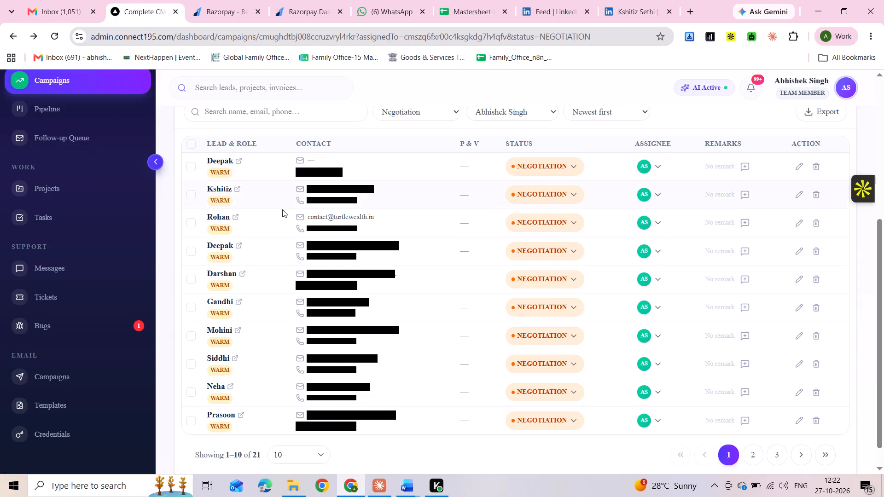
left_click(213, 221)
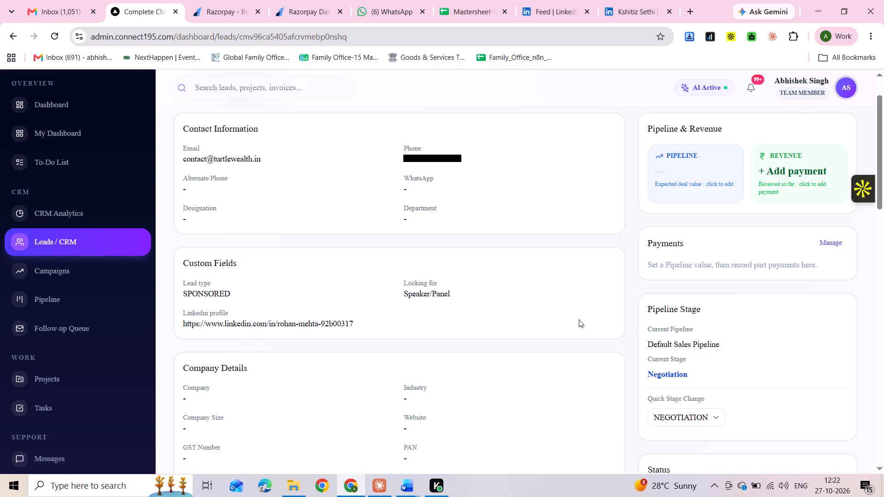
scroll(579, 319, "up", 4)
scroll(574, 326, "down", 3)
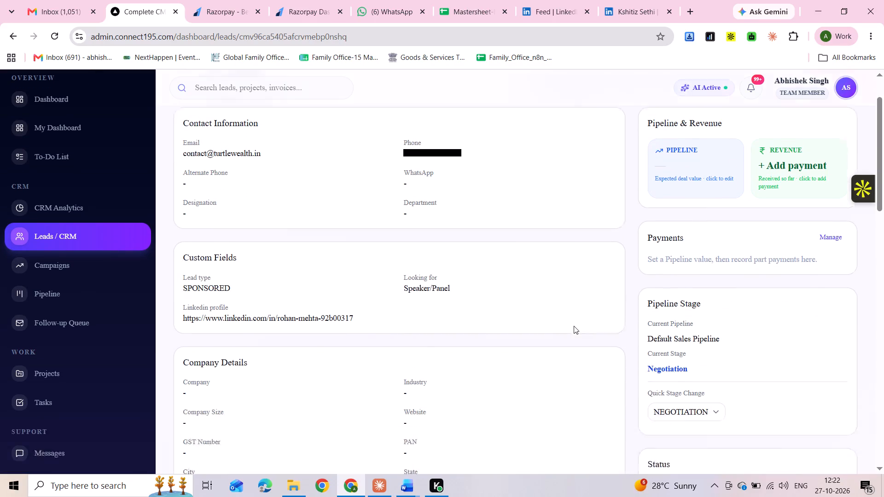
scroll(574, 326, "down", 7)
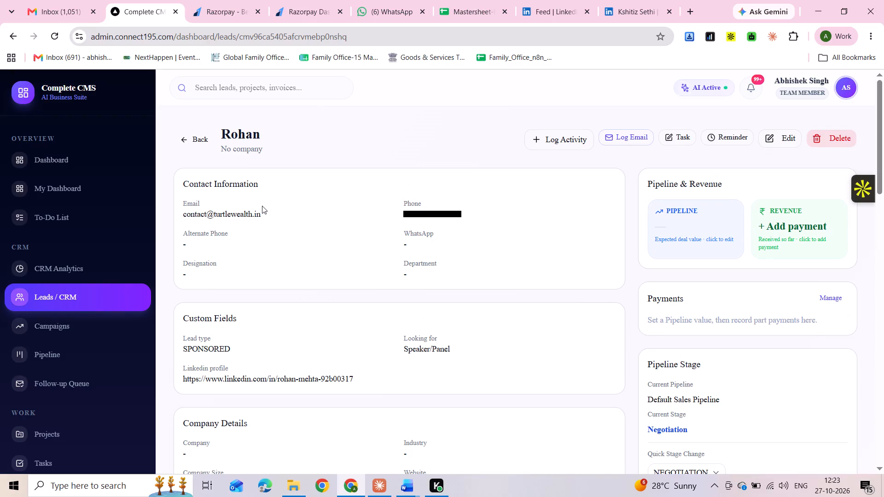
double_click(184, 142)
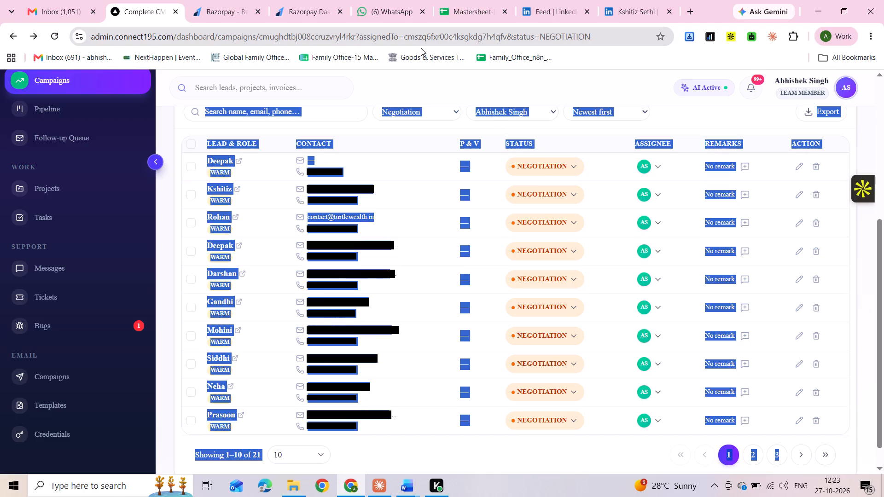
left_click(408, 76)
scroll(411, 202, "down", 3)
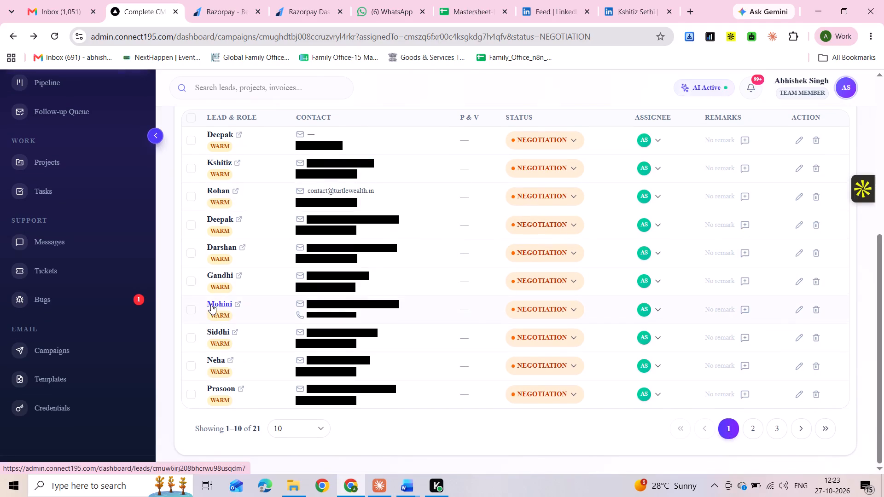
scroll(50, 179, "up", 1)
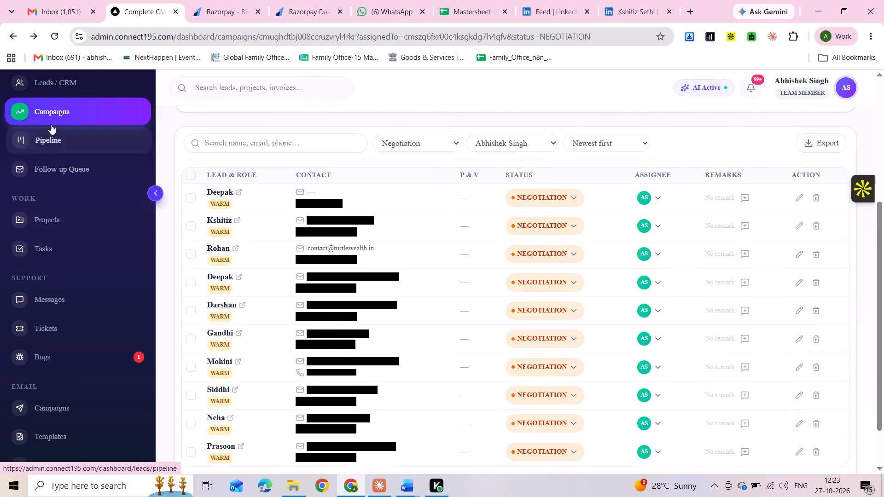
Leave the negotiation-stage lead list and open the Linkedin-family-office-leads-v2 campaign from the CRM's campaign overview.
left_click(53, 121)
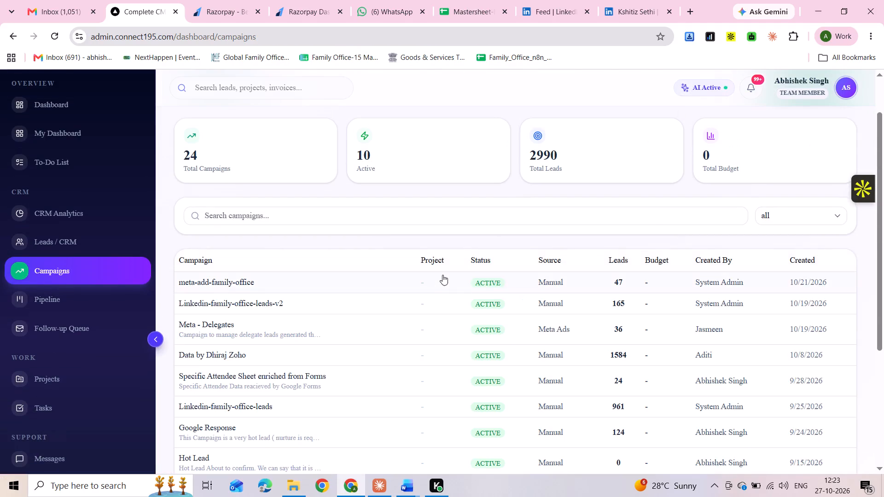
left_click(234, 301)
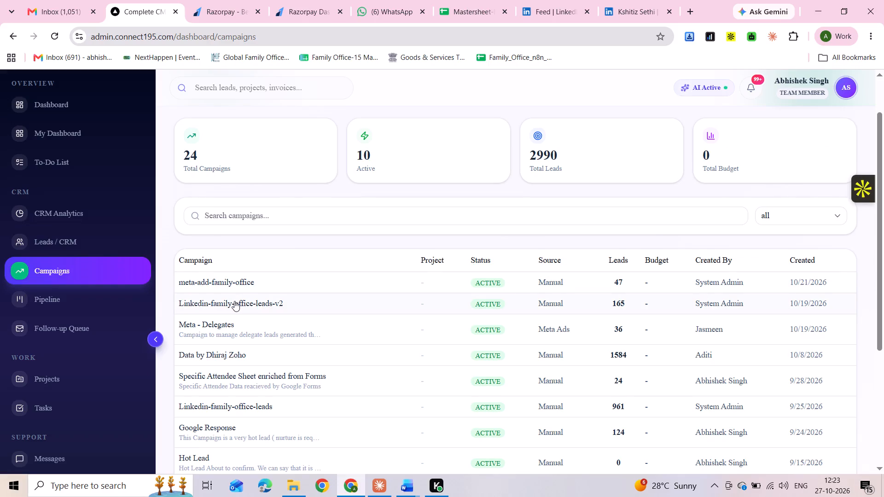
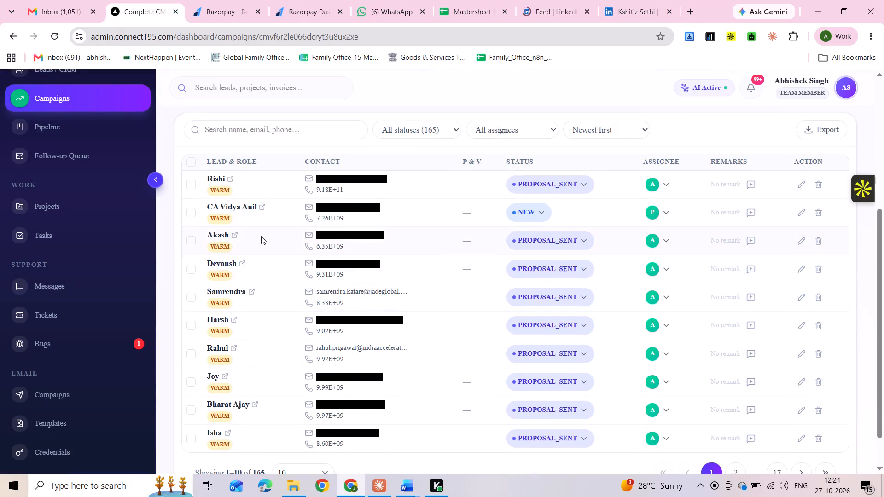
Filter the Linkedin-family-office-leads-v2 campaign's leads by assignee to those assigned to the signed-in team member.
scroll(257, 266, "up", 4)
scroll(370, 295, "down", 1)
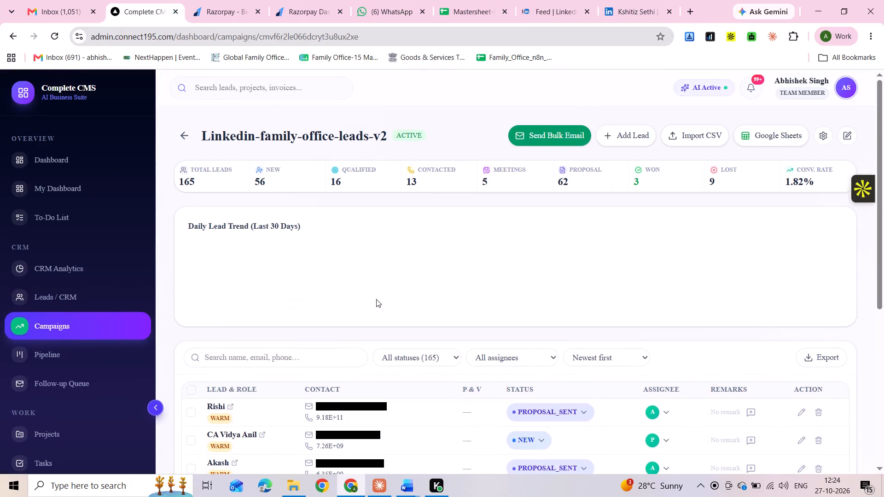
scroll(376, 299, "down", 1)
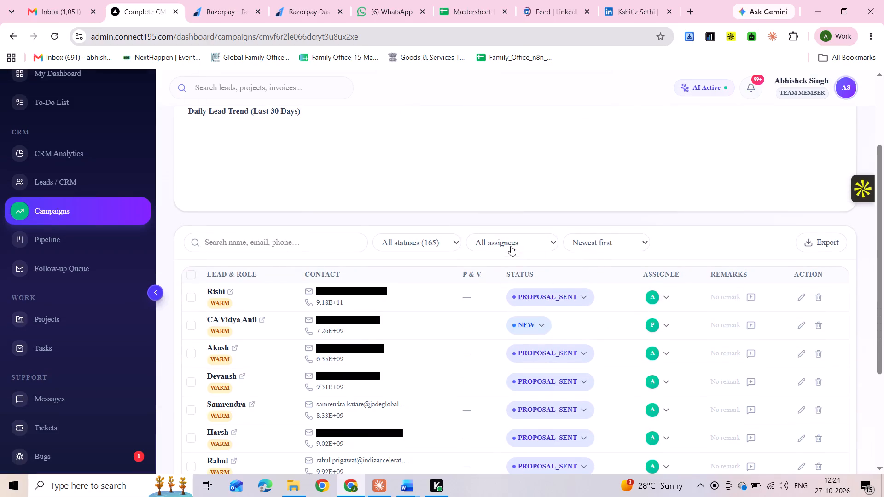
left_click(511, 246)
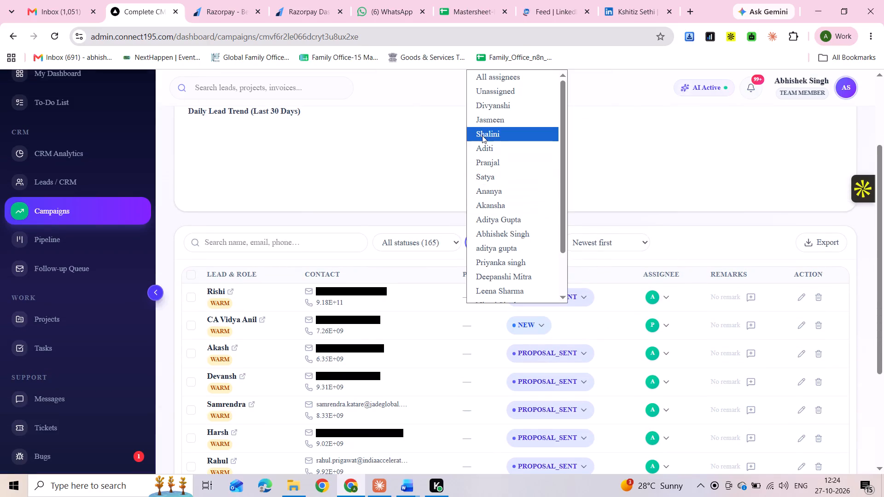
left_click(503, 234)
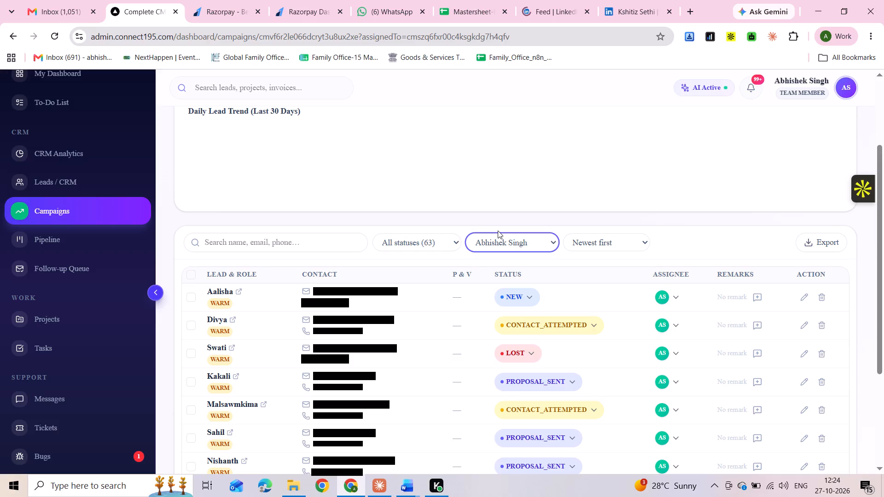
Open Lal's negotiation-stage record from the campaign's lead list, review its activity and discussion, and return to the list.
left_click(408, 248)
left_click(405, 255)
scroll(468, 309, "down", 1)
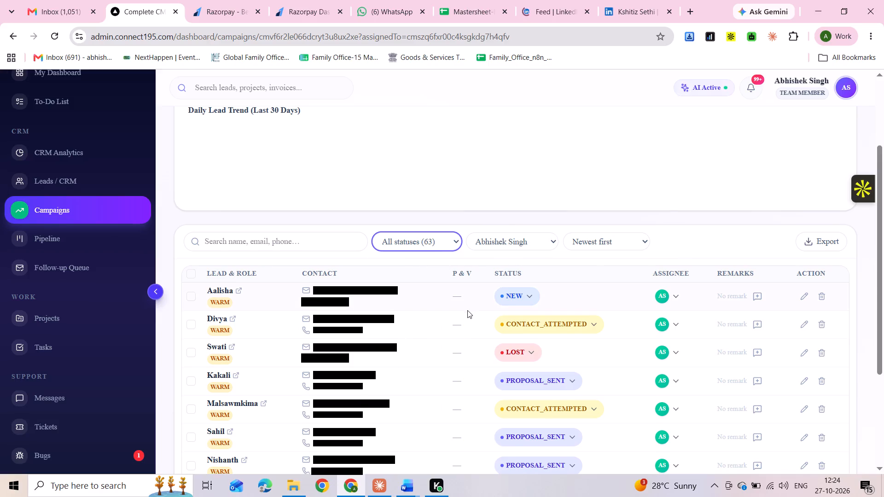
scroll(467, 310, "down", 1)
scroll(469, 310, "up", 1)
scroll(499, 309, "down", 3)
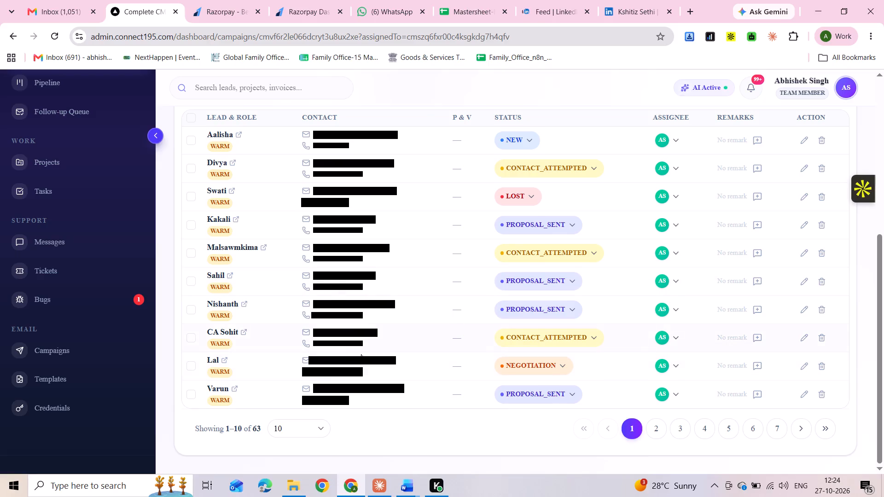
left_click(214, 362)
scroll(418, 372, "down", 10)
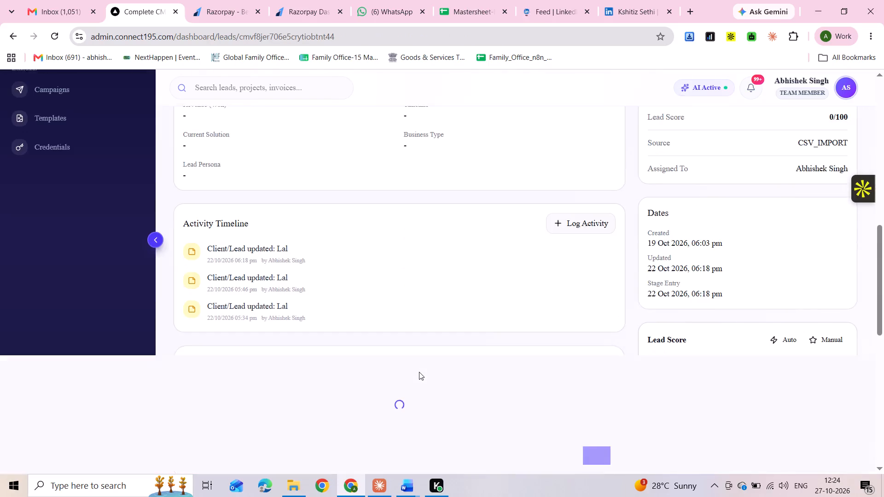
scroll(419, 372, "down", 3)
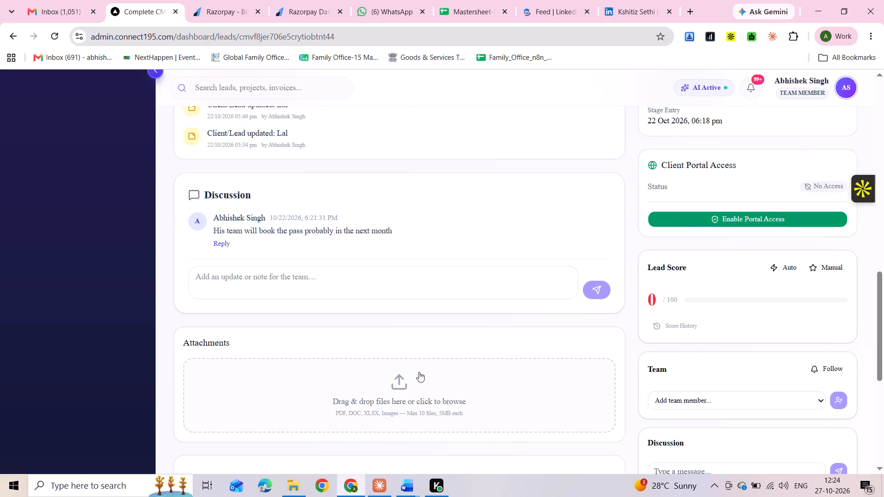
scroll(419, 372, "up", 11)
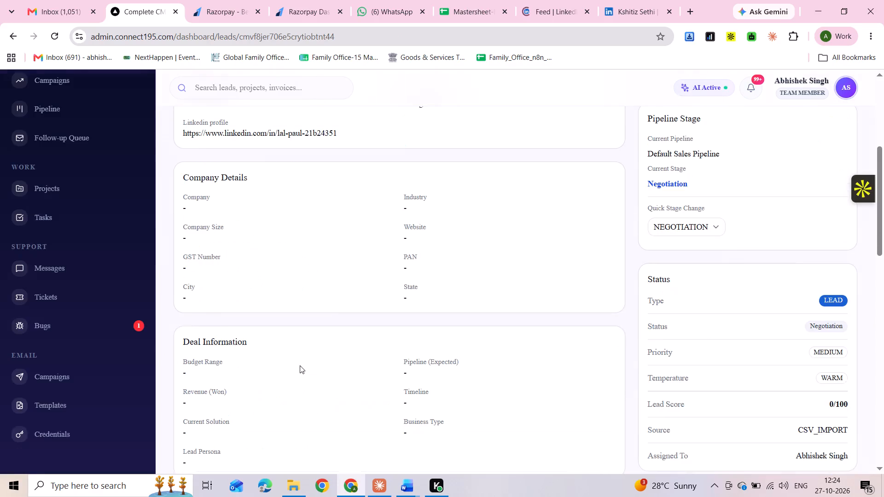
scroll(300, 365, "up", 1)
left_click(185, 127)
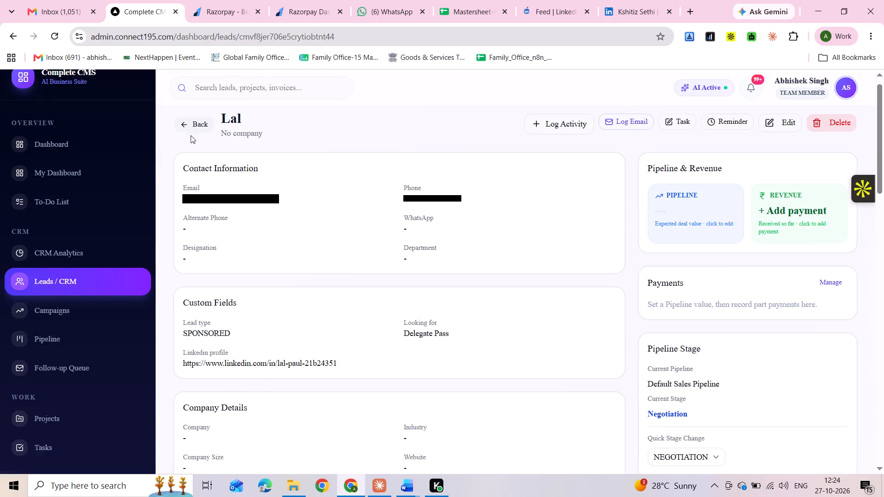
Open Varun's lead record, examine its custom fields, pipeline stage, activity timeline and discussion, and return to the lead list.
scroll(370, 296, "down", 1)
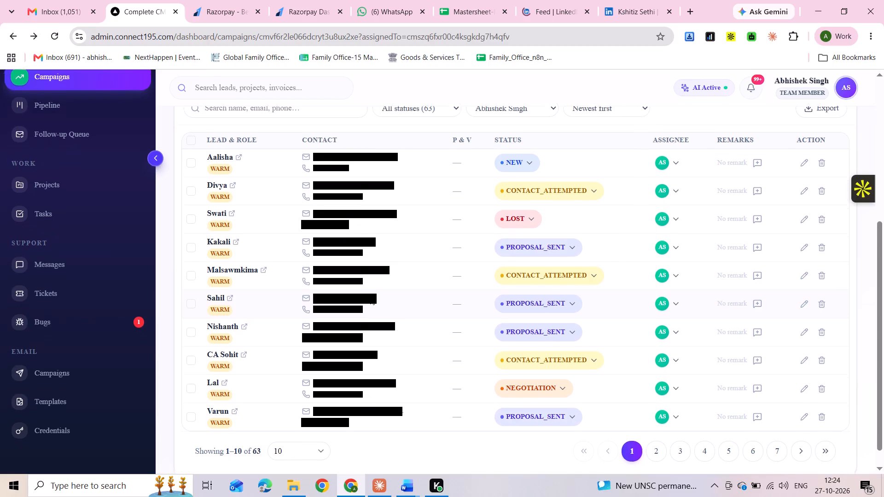
left_click(221, 391)
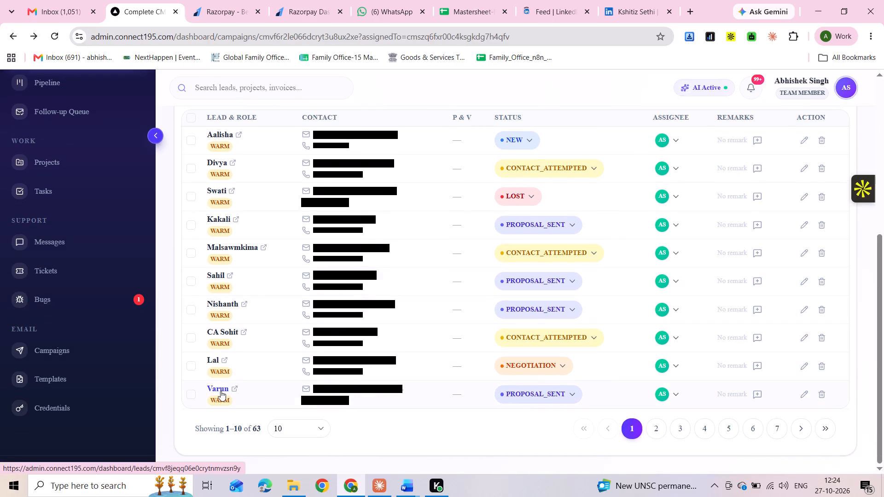
scroll(398, 334, "down", 3)
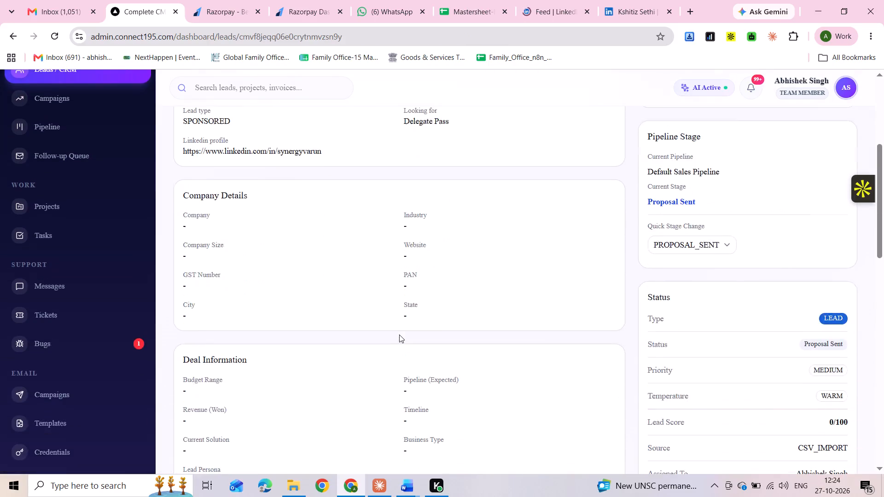
scroll(399, 335, "down", 8)
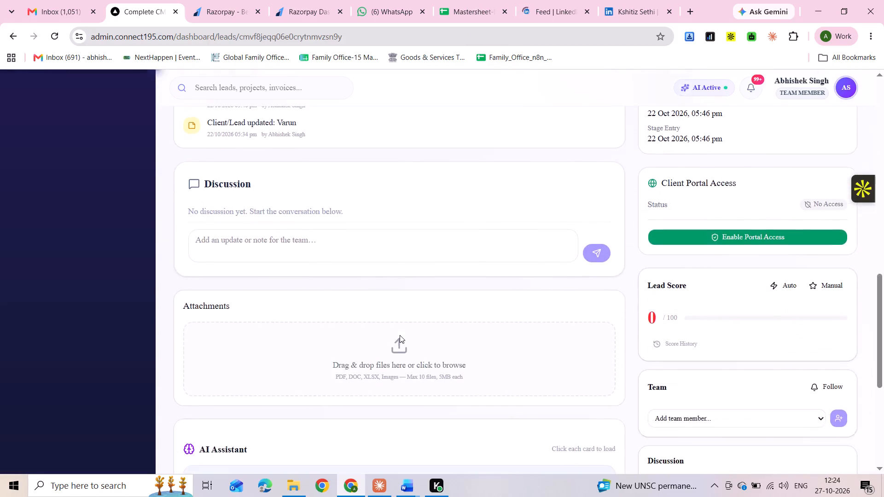
scroll(400, 335, "up", 15)
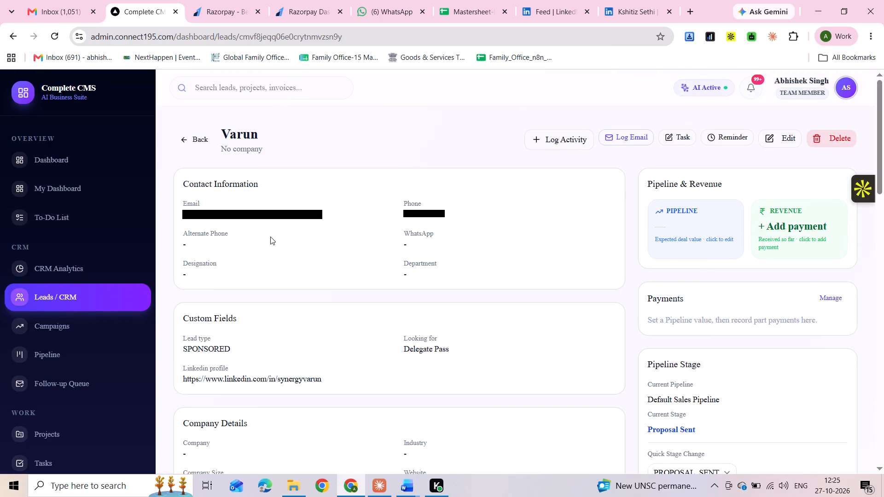
scroll(270, 237, "down", 1)
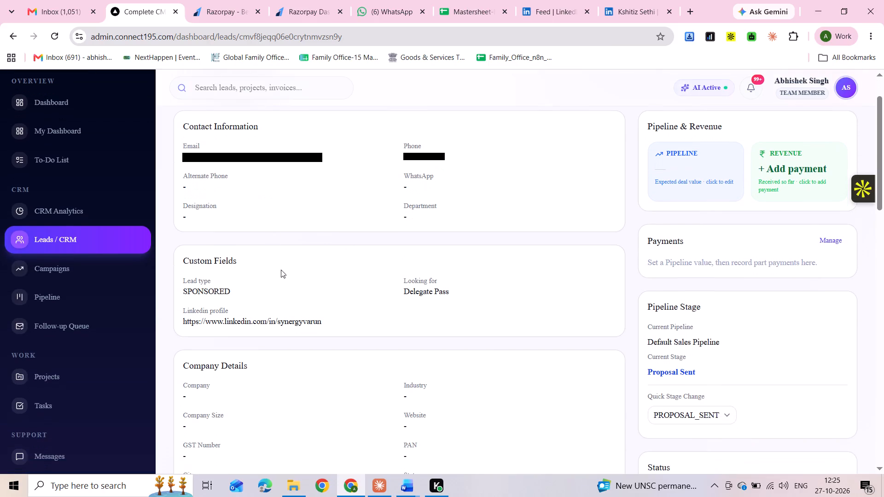
scroll(327, 325, "down", 1)
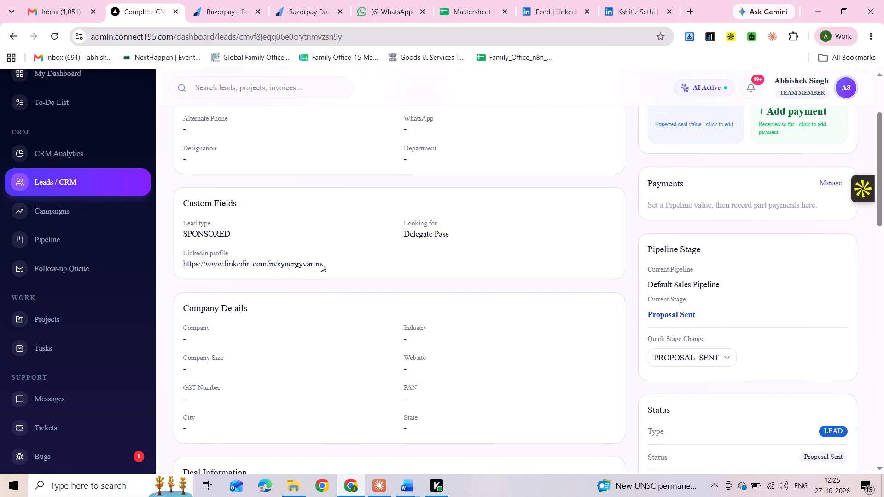
scroll(325, 263, "down", 2)
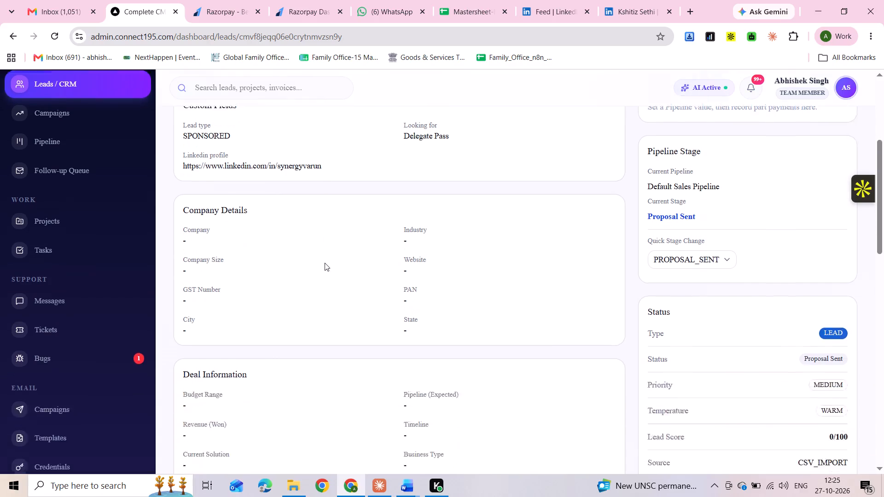
scroll(325, 263, "down", 6)
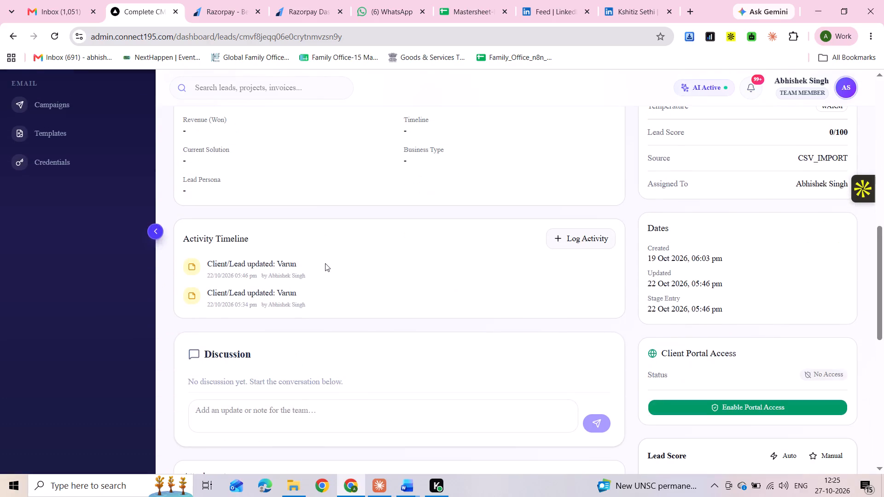
scroll(325, 263, "down", 11)
scroll(319, 265, "up", 20)
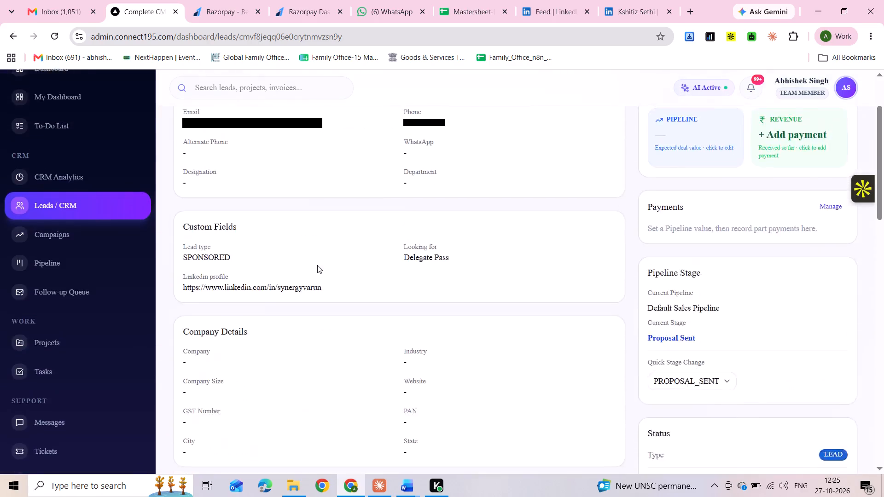
scroll(218, 257, "up", 5)
left_click(186, 139)
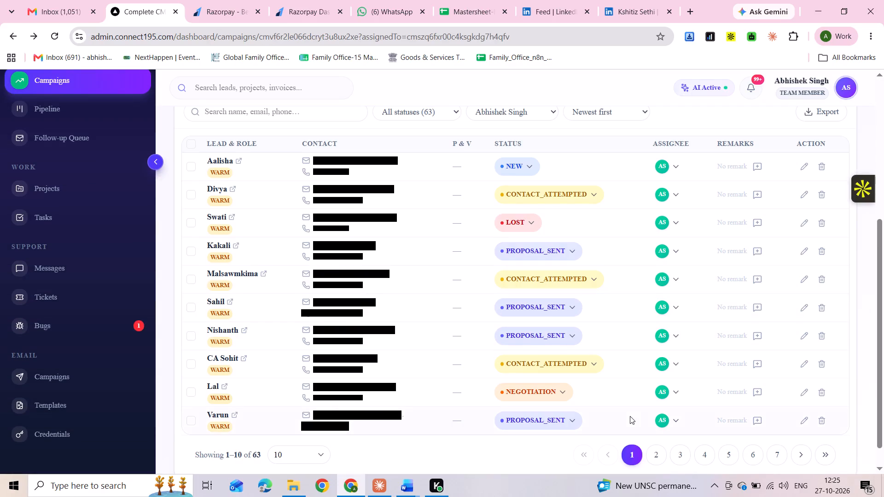
Open Deepak's proposal-sent lead record from page 2 of the campaign's leads, check its details, and go back to the list.
double_click(656, 457)
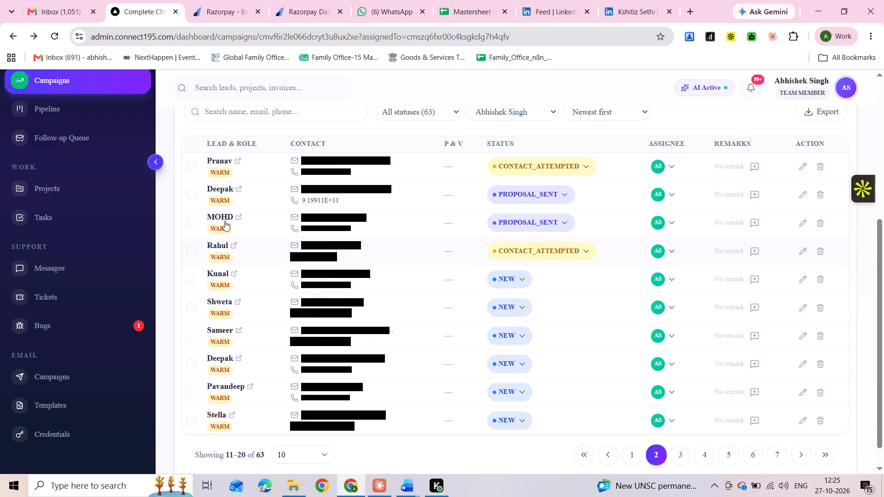
left_click(221, 190)
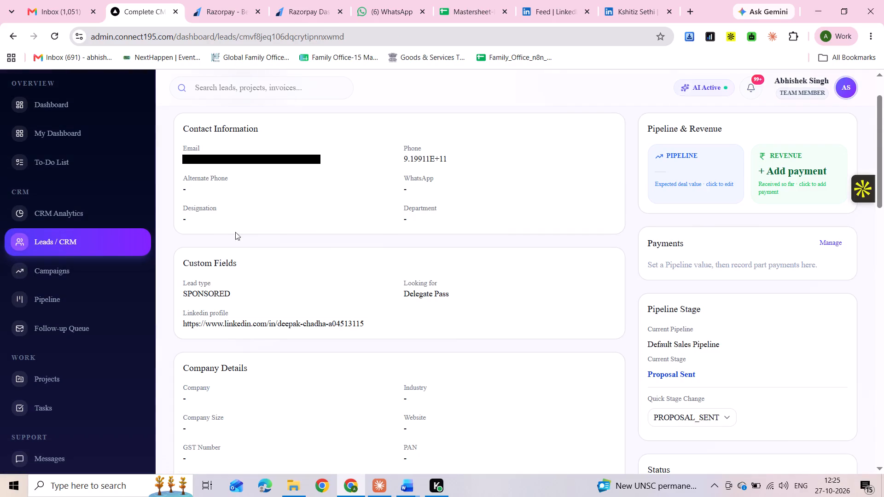
left_click(9, 39)
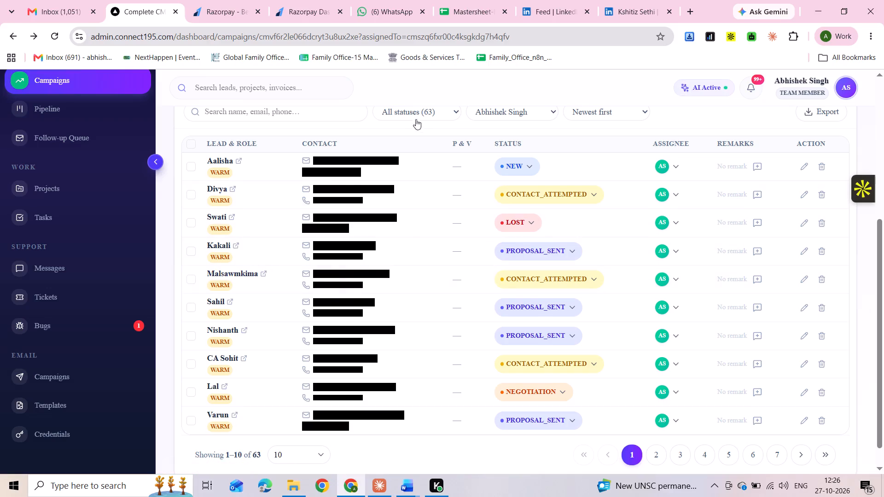
Filter the campaign's lead list to show only leads with the status New.
scroll(408, 121, "up", 1)
left_click(409, 165)
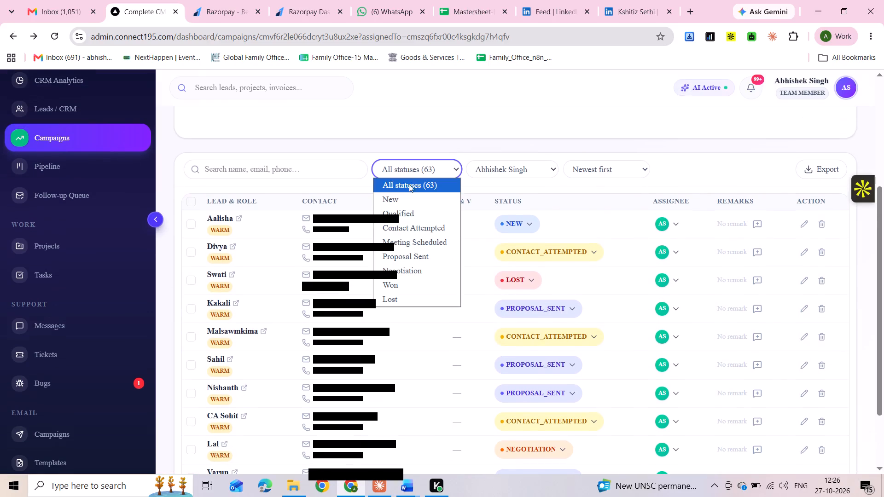
double_click(401, 203)
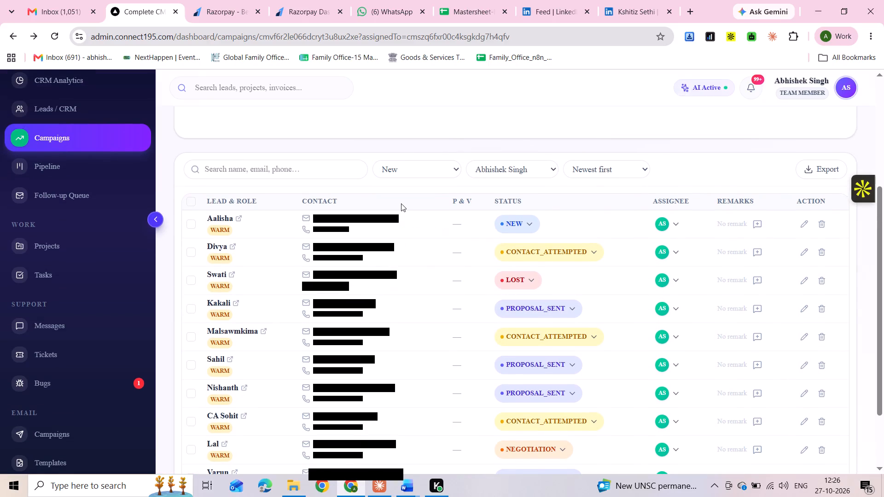
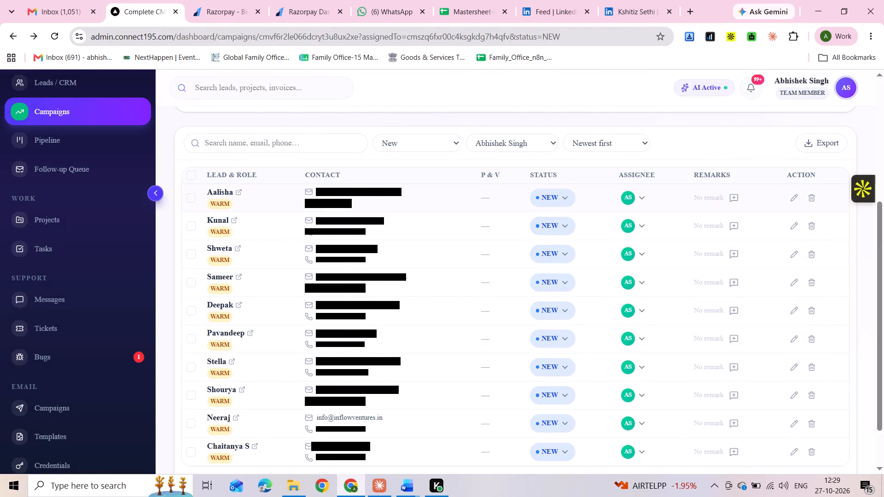
Copy the email address of the lead Aalisha from the campaign's new-status lead list.
left_click_drag(401, 191, 387, 194)
left_click_drag(376, 196, 368, 197)
left_click(362, 199)
left_click_drag(358, 199, 349, 199)
left_click(343, 196)
left_click_drag(338, 192, 324, 187)
left_click(321, 188)
double_click(413, 189)
left_click(406, 191)
left_click_drag(404, 191, 323, 195)
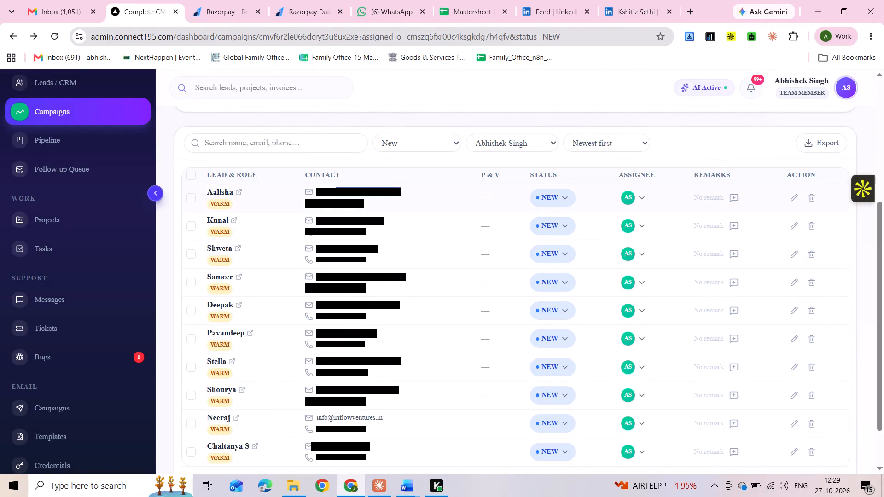
left_click_drag(323, 195, 318, 195)
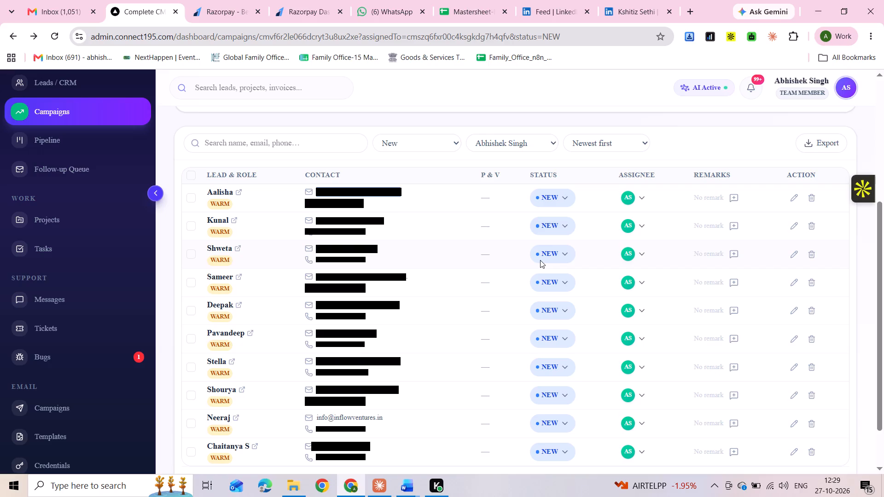
key("ctrl+c")
key("ctrl+c")
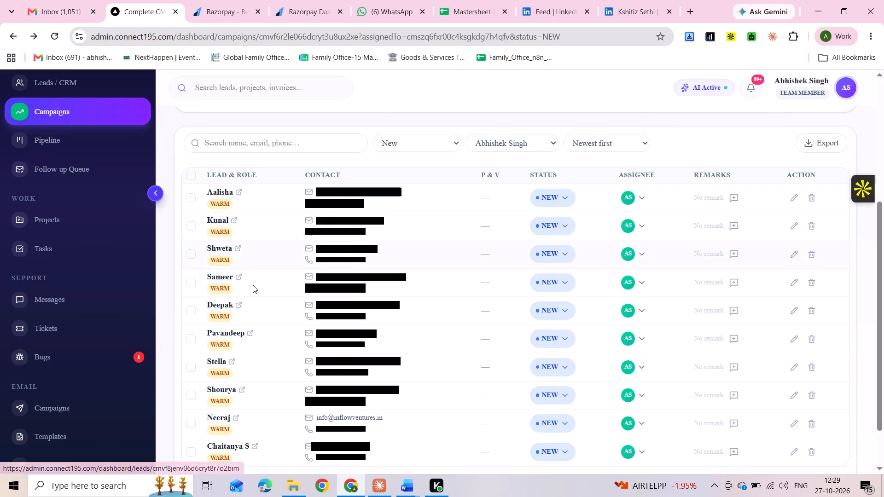
left_click(448, 204)
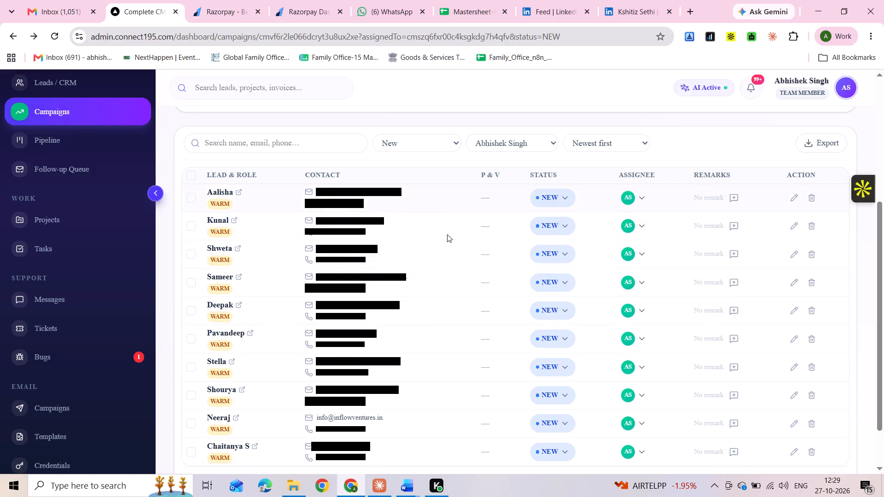
Open the status filter choices for the campaign's lead list.
left_click(421, 135)
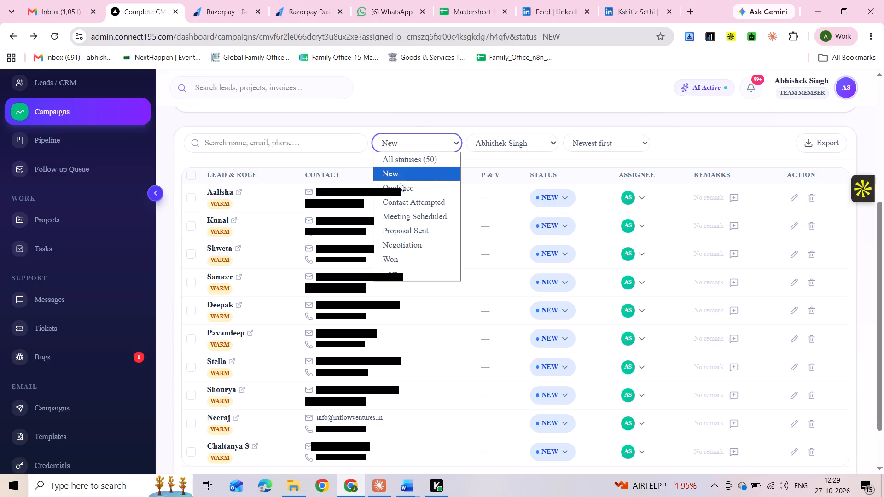
Filter the campaign's lead list to the Proposal Sent status.
left_click(390, 231)
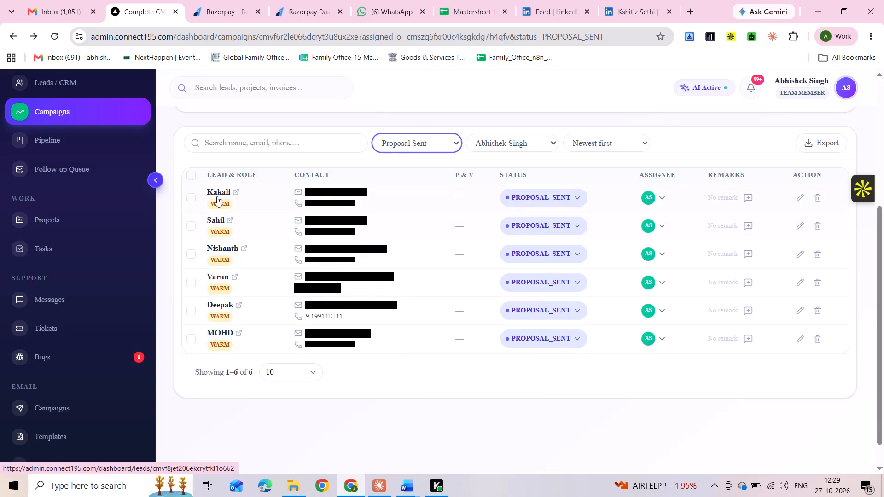
Open Sahil's lead record, review its details, activity timeline and discussion, and return to the lead list.
left_click(215, 221)
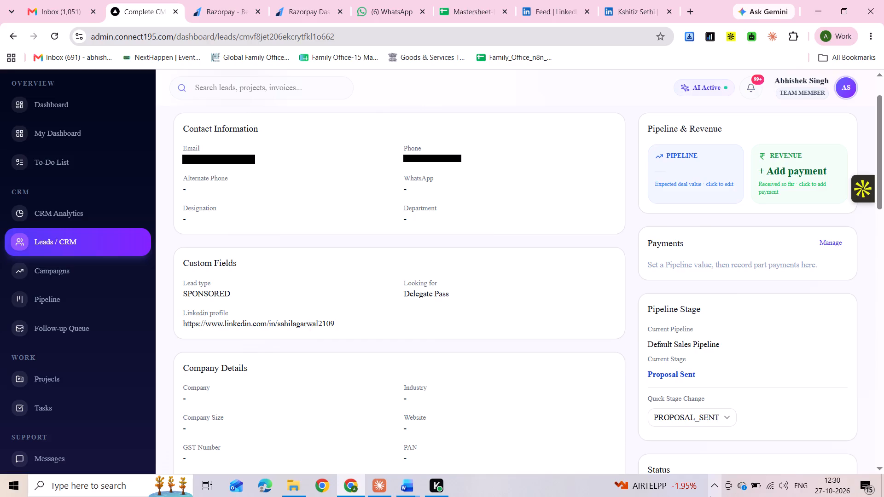
scroll(674, 495, "down", 4)
scroll(622, 384, "down", 1)
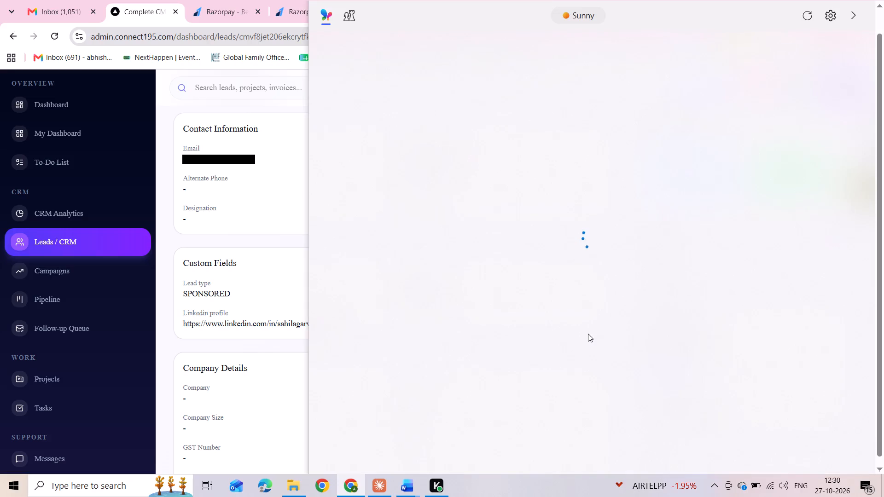
scroll(314, 266, "down", 6)
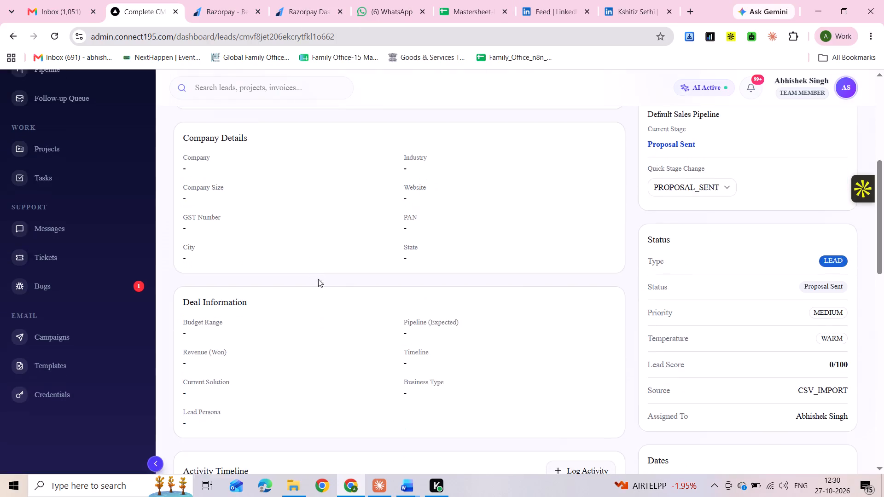
scroll(318, 279, "down", 3)
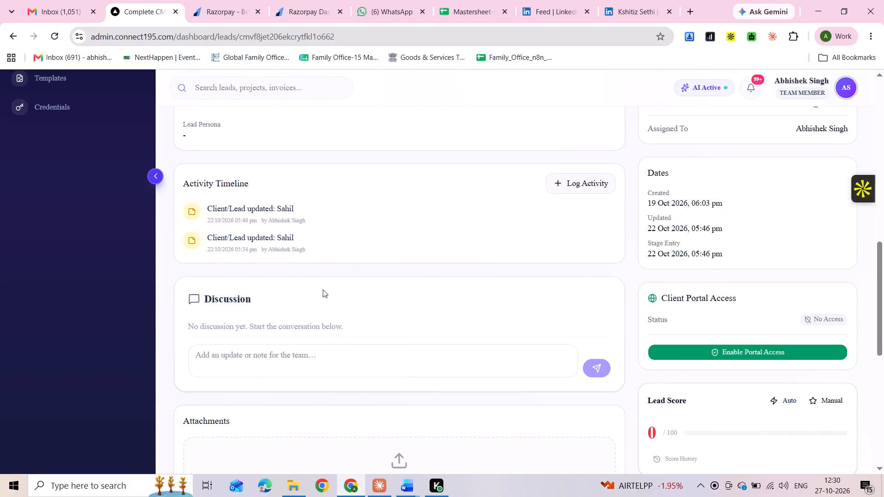
scroll(323, 289, "up", 4)
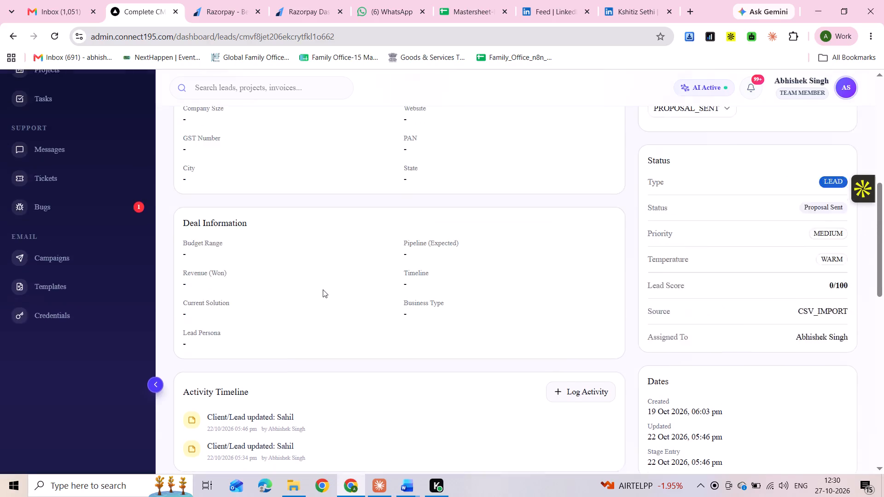
scroll(323, 289, "up", 9)
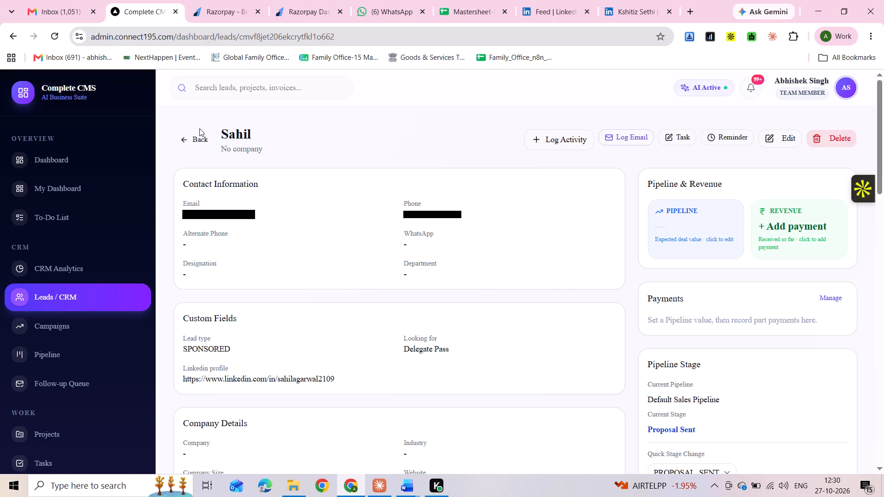
left_click(191, 140)
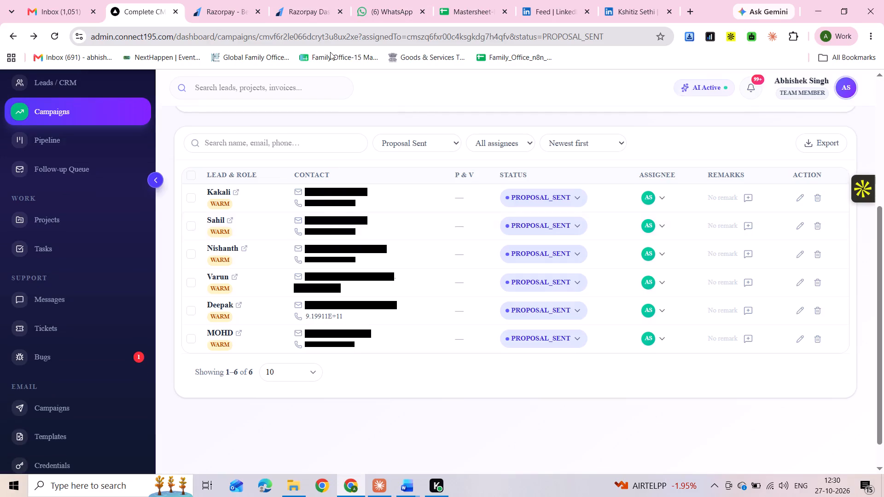
Open Nishanth's proposal-sent lead record and check its activity timeline and discussion.
left_click(227, 250)
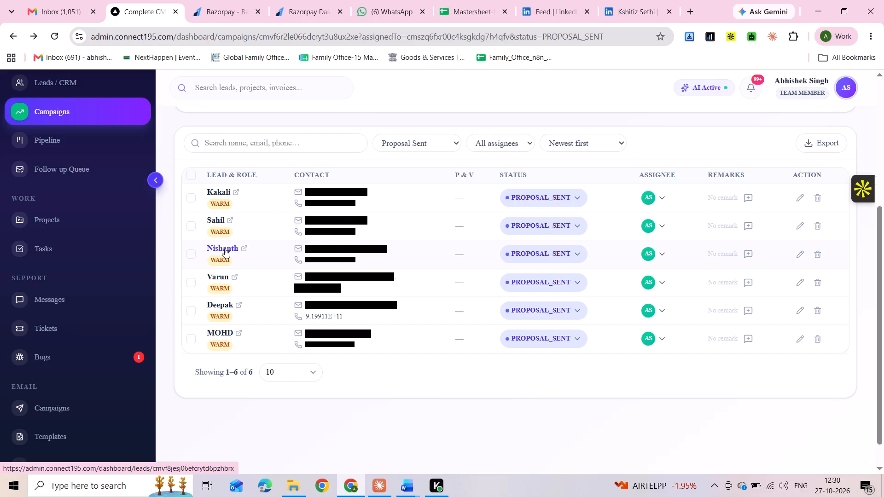
left_click(225, 248)
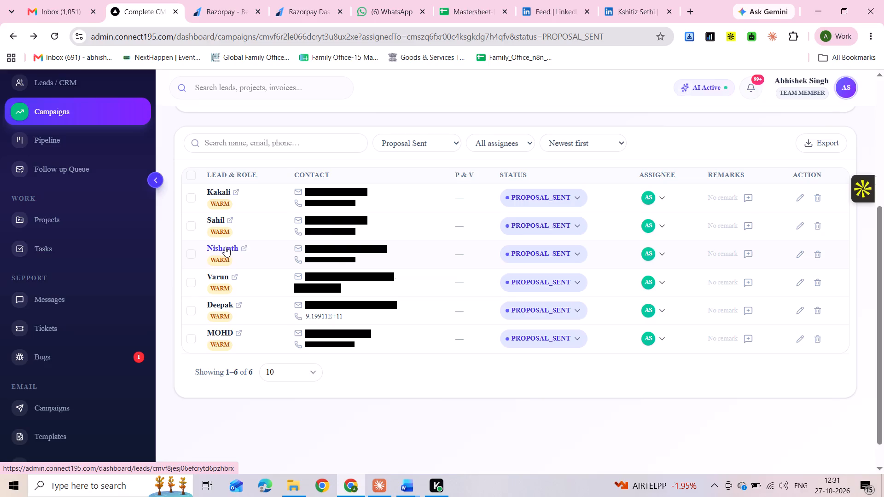
double_click(225, 247)
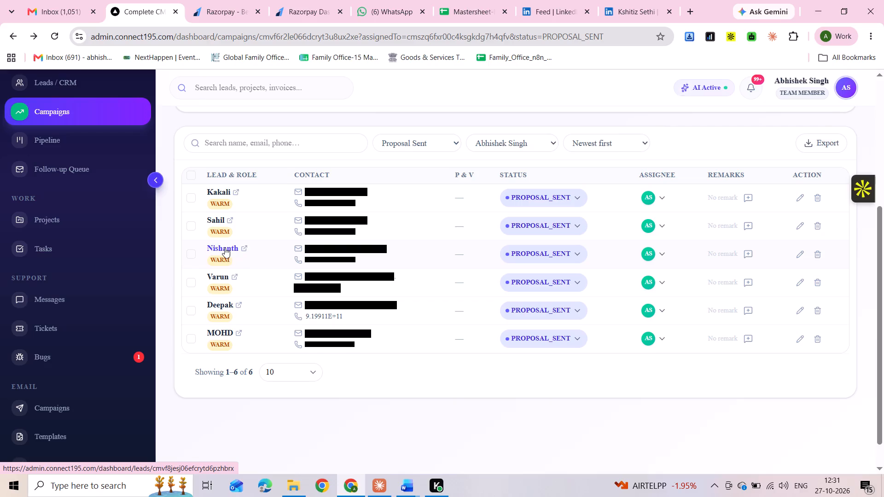
double_click(224, 248)
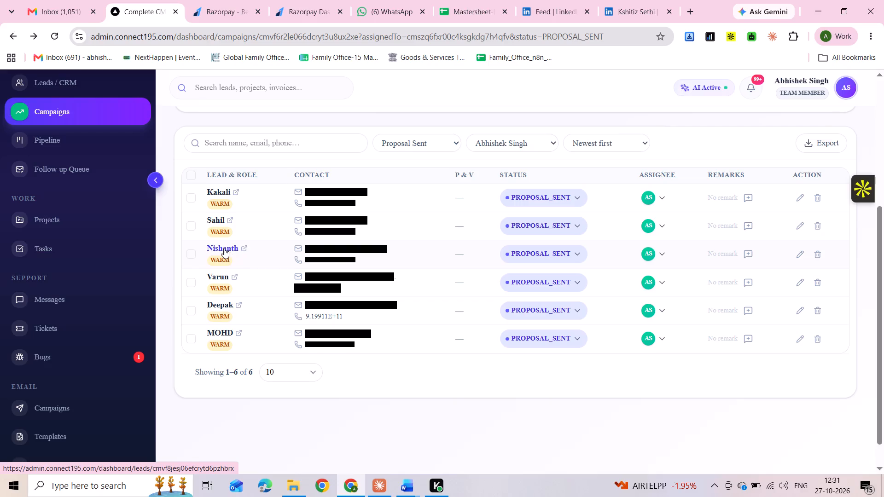
left_click(224, 247)
scroll(252, 285, "down", 2)
scroll(254, 287, "up", 1)
left_click(216, 275)
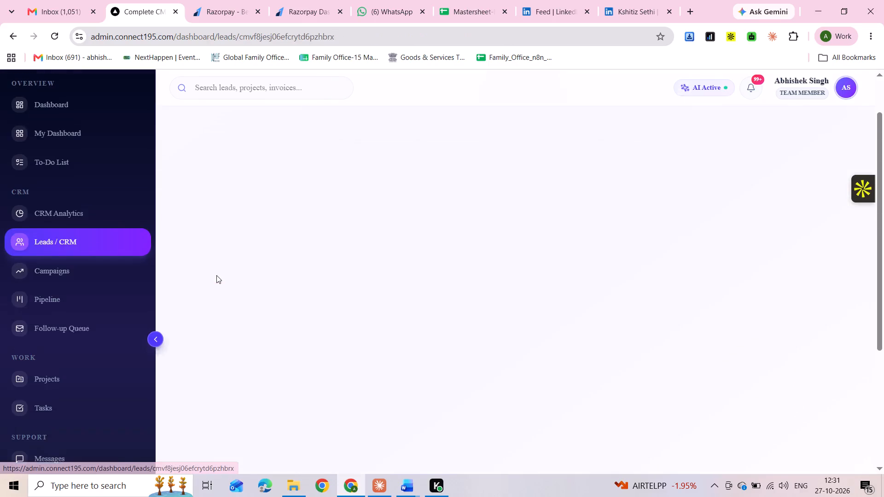
scroll(314, 274, "down", 9)
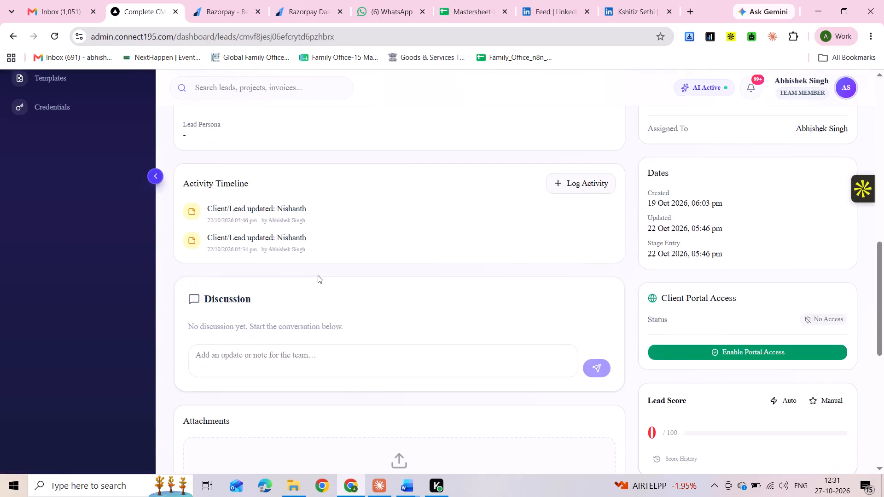
scroll(318, 275, "up", 14)
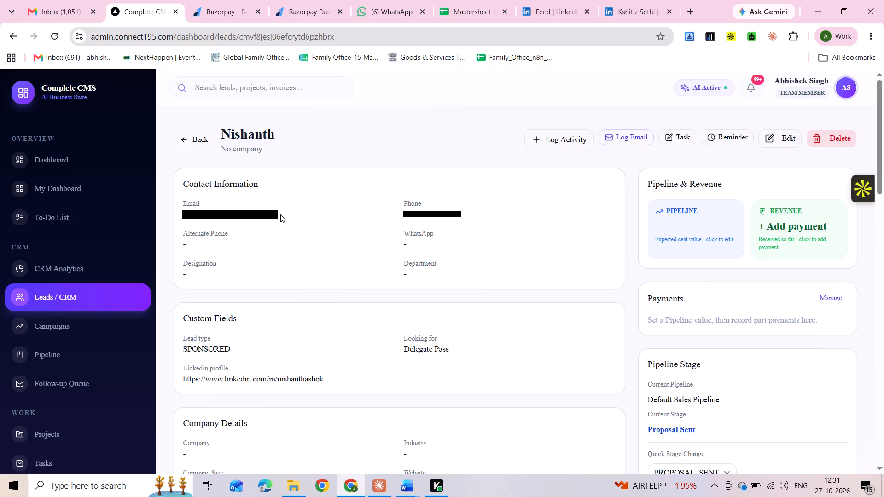
Examine Nishanth's contact information, custom fields, company details and pipeline stage.
scroll(310, 238, "down", 1)
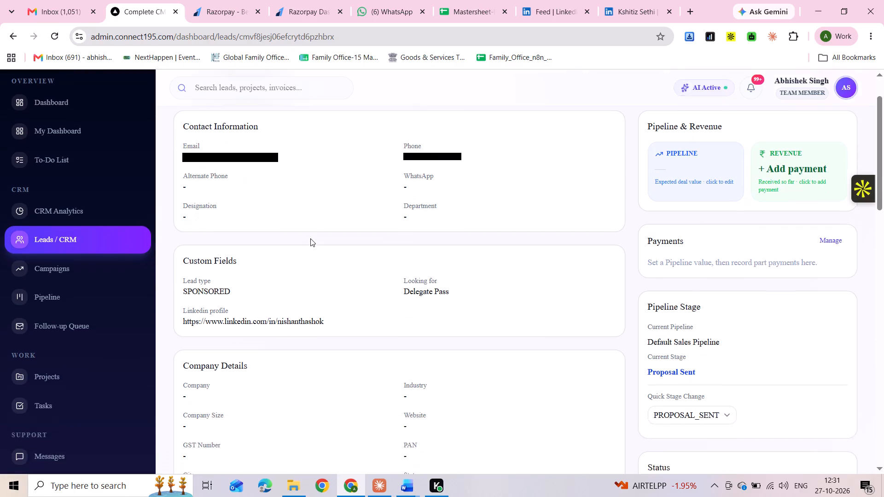
scroll(310, 238, "down", 3)
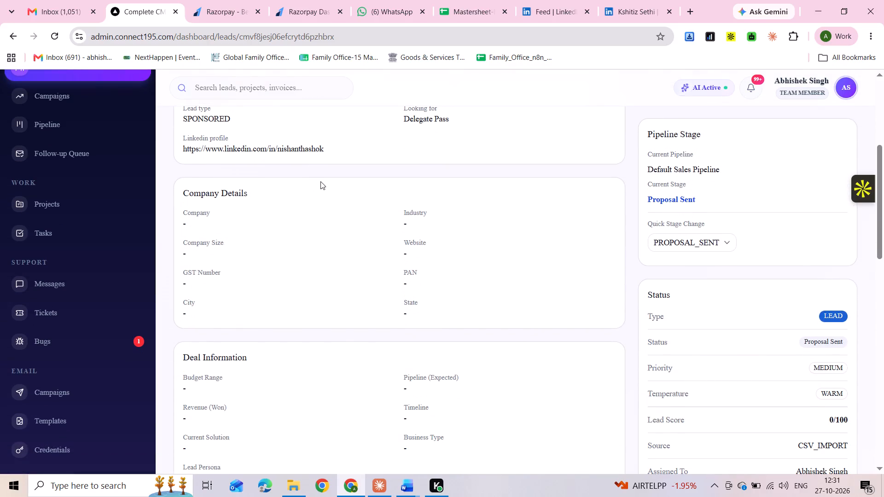
scroll(330, 165, "up", 3)
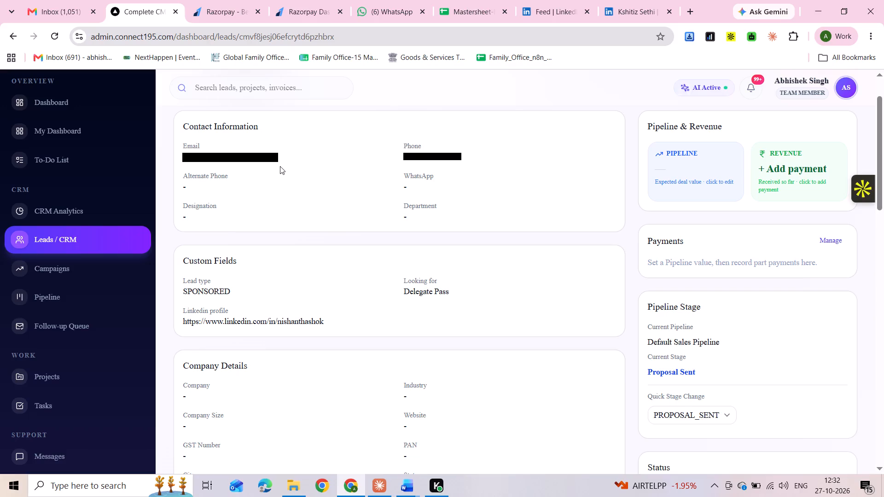
scroll(308, 196, "down", 1)
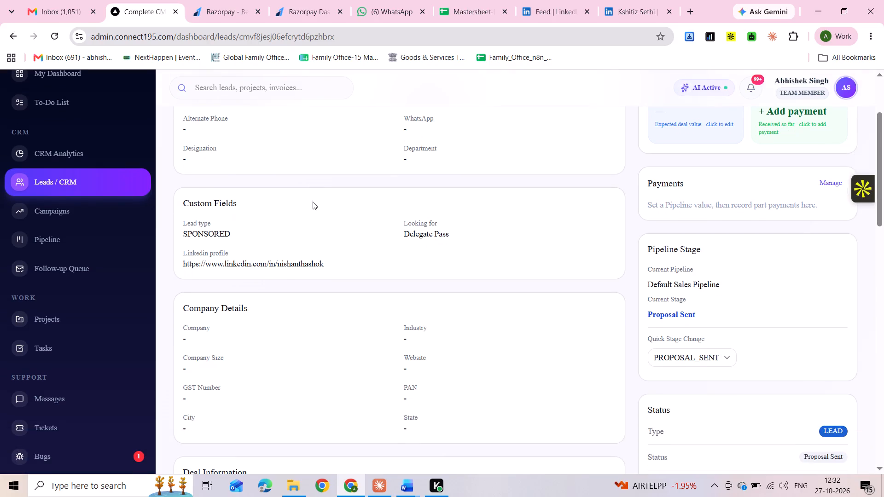
scroll(314, 219, "down", 2)
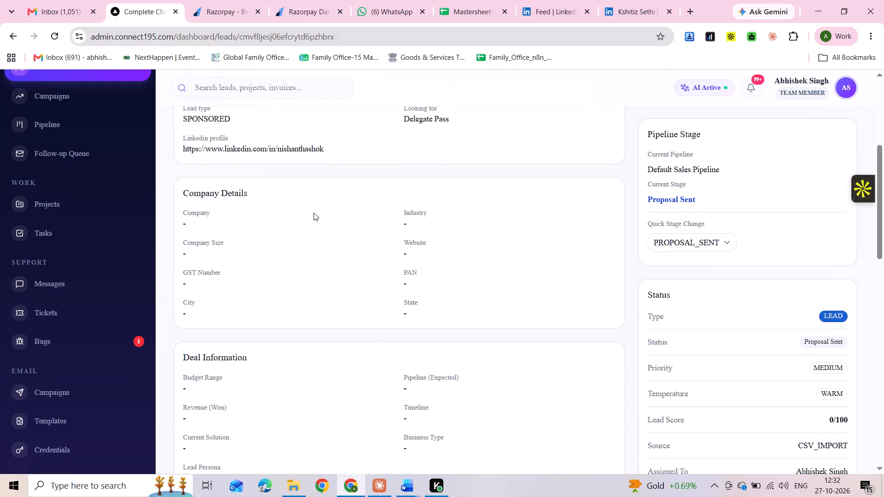
scroll(314, 213, "up", 5)
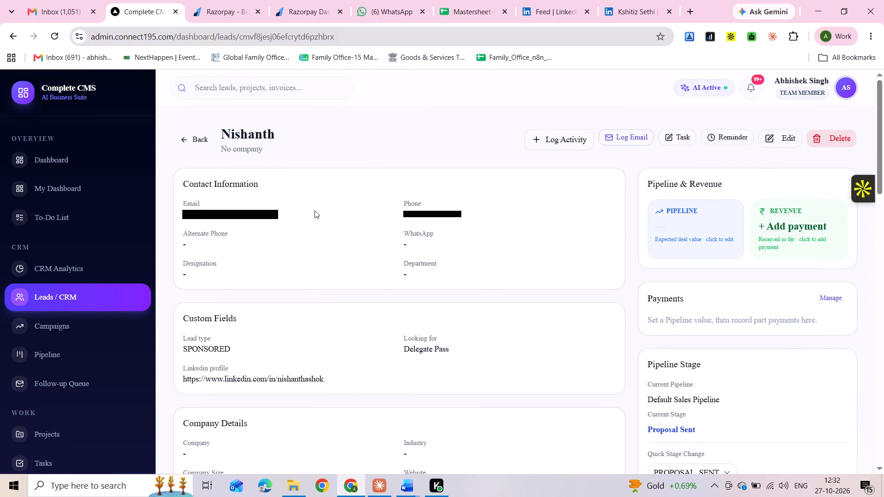
Change Nishanth's pipeline stage to Contact Attempted.
scroll(328, 224, "down", 4)
left_click(670, 245)
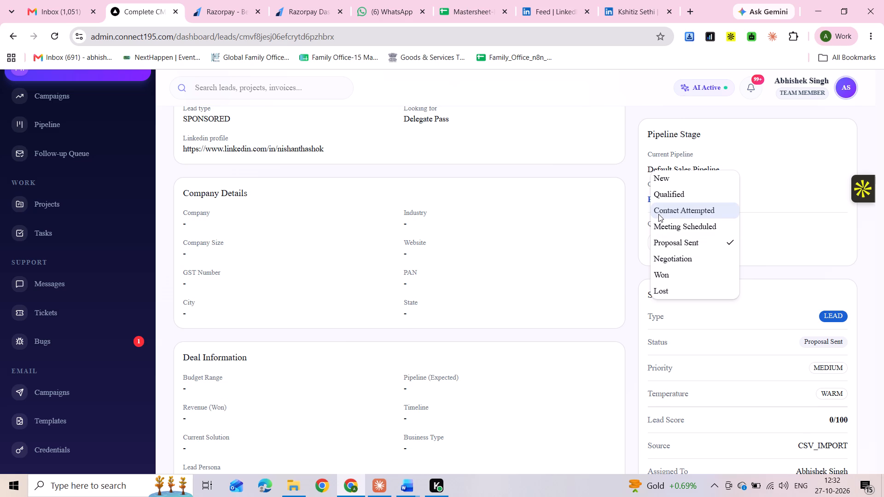
left_click(658, 214)
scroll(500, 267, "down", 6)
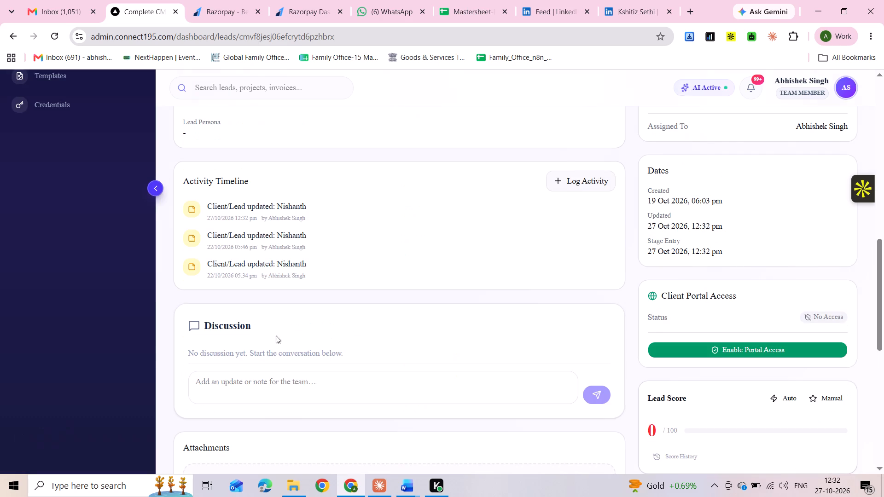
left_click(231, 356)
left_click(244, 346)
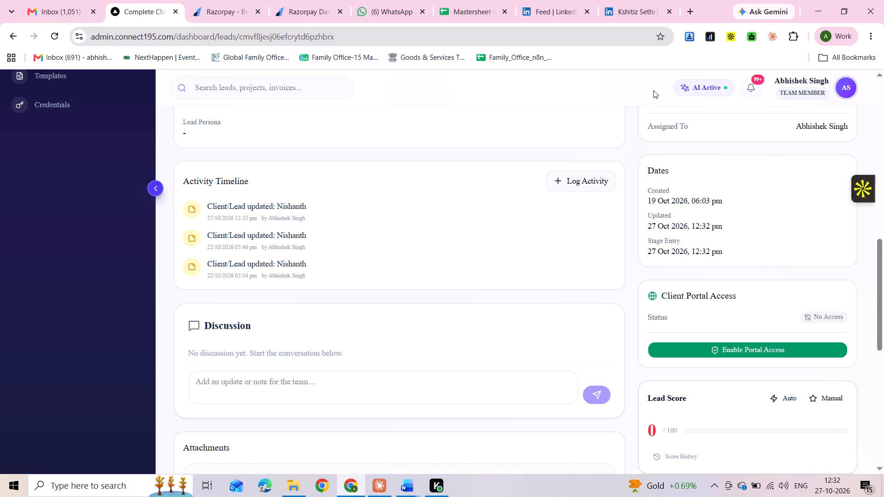
Search Google for "indus strategy" separately from the lead record.
left_click(695, 8)
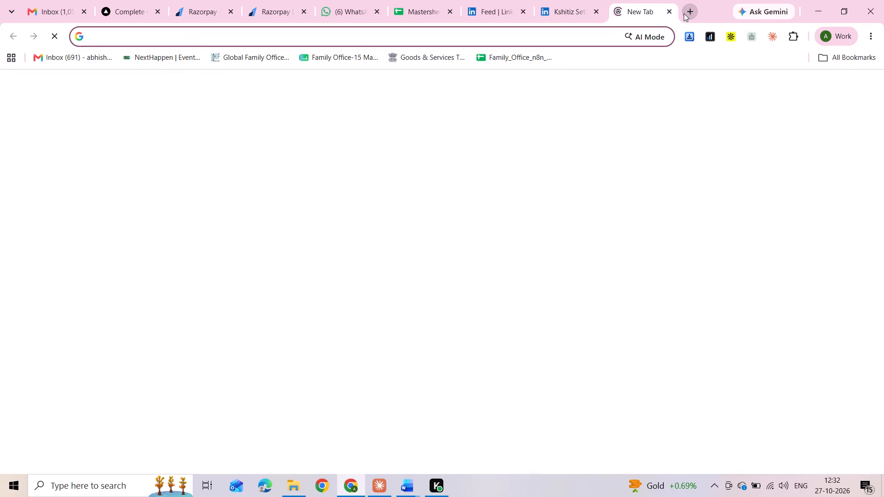
type("indus")
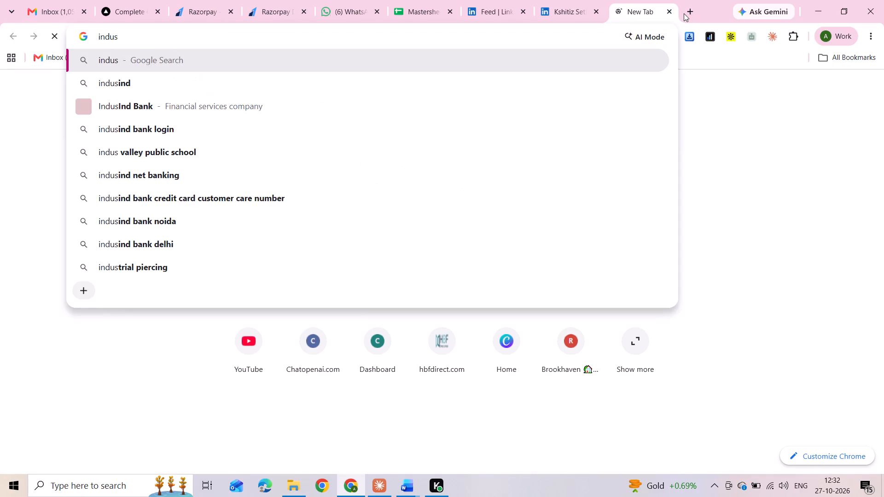
key("space")
type("strateg")
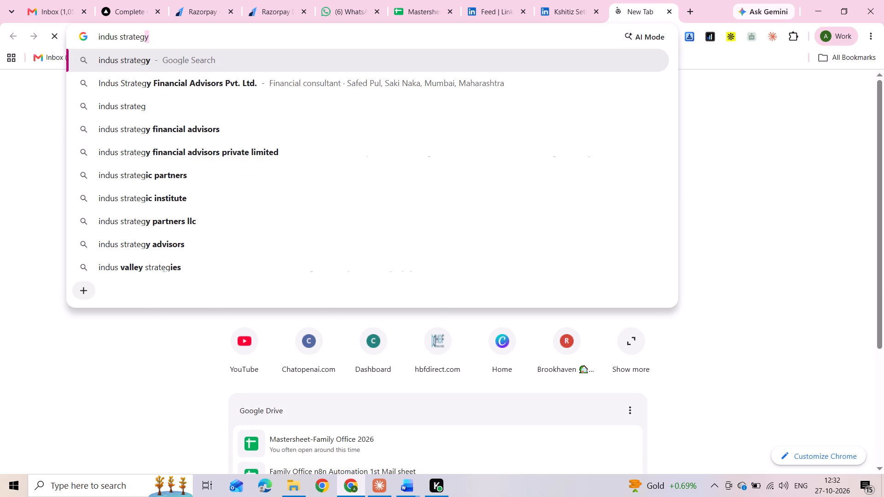
key("Right")
key("Return")
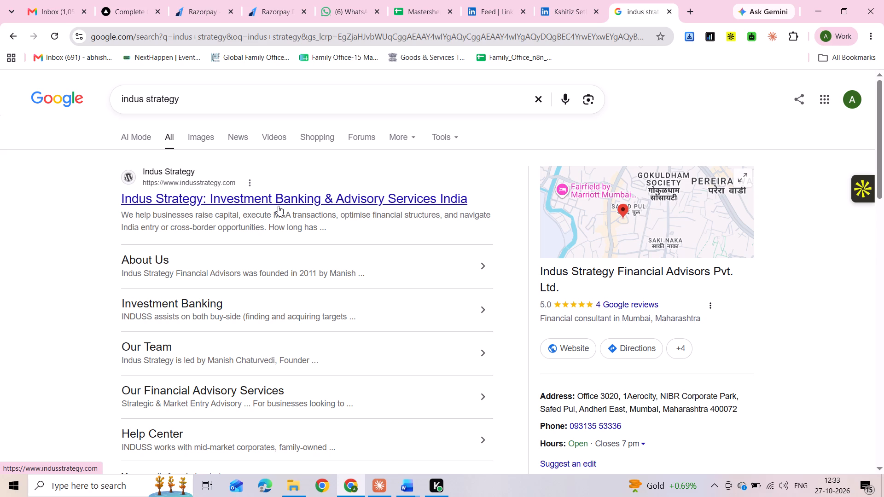
Post the discussion note "He go through the details and call me again . Take follow up on friday" on Nishanth's lead record.
left_click(112, 8)
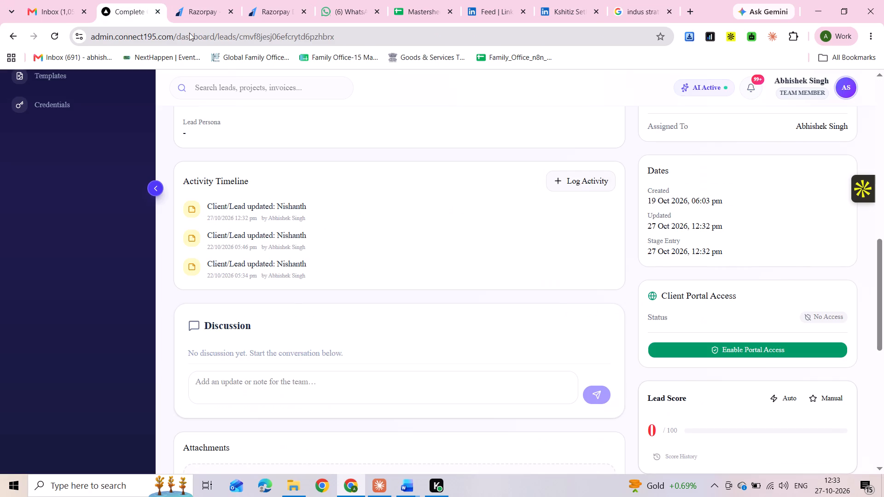
scroll(377, 276, "up", 5)
scroll(377, 276, "down", 7)
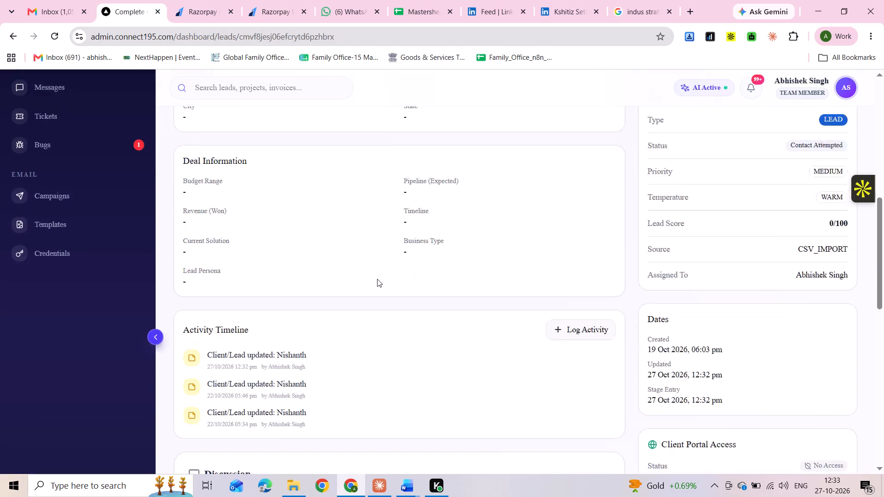
left_click(245, 275)
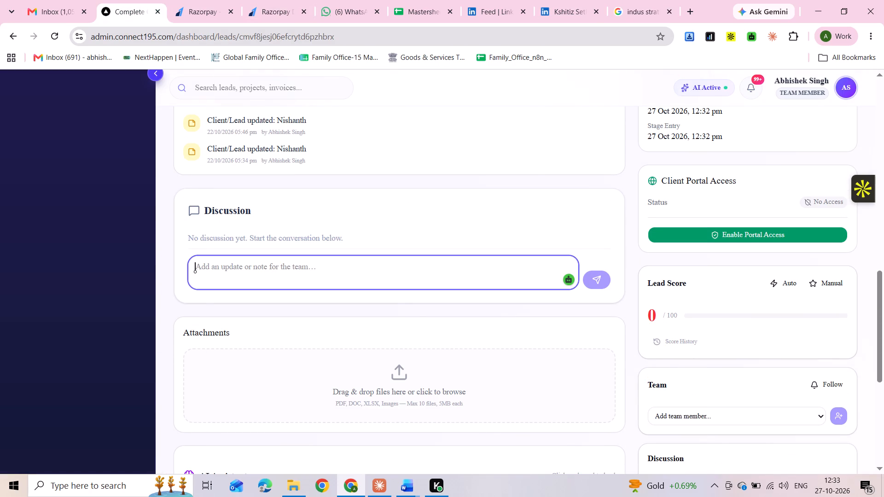
type("He g")
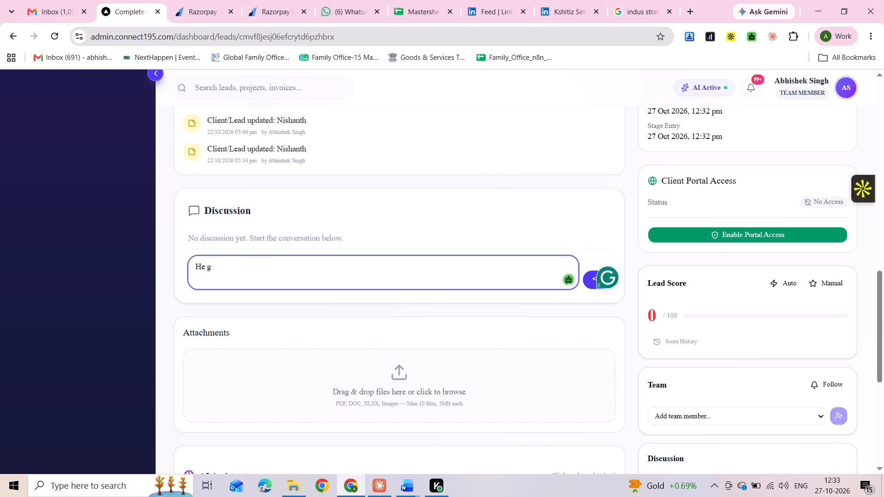
type("o through the details and call me ag")
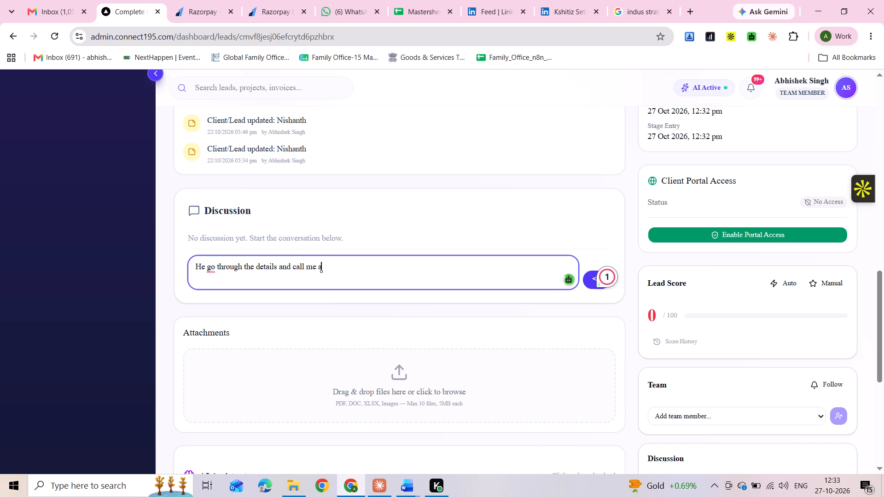
type("ain . Take follow up o")
key("BackSpace")
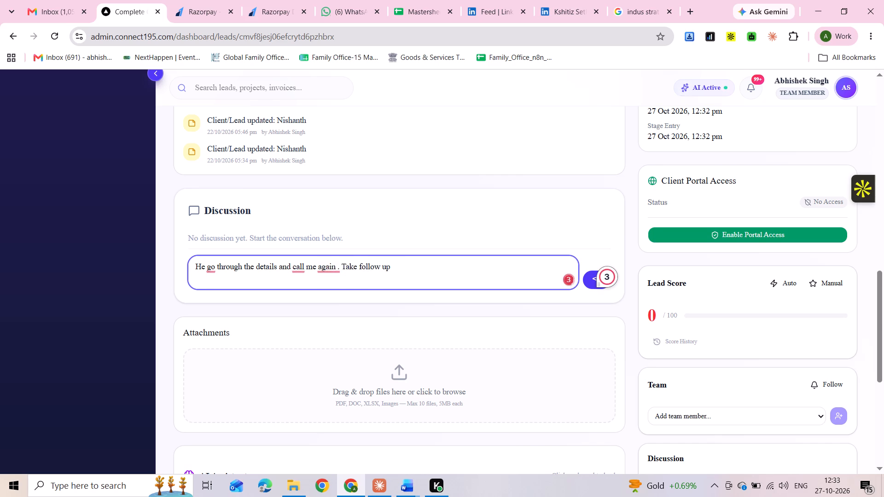
type("on fridat")
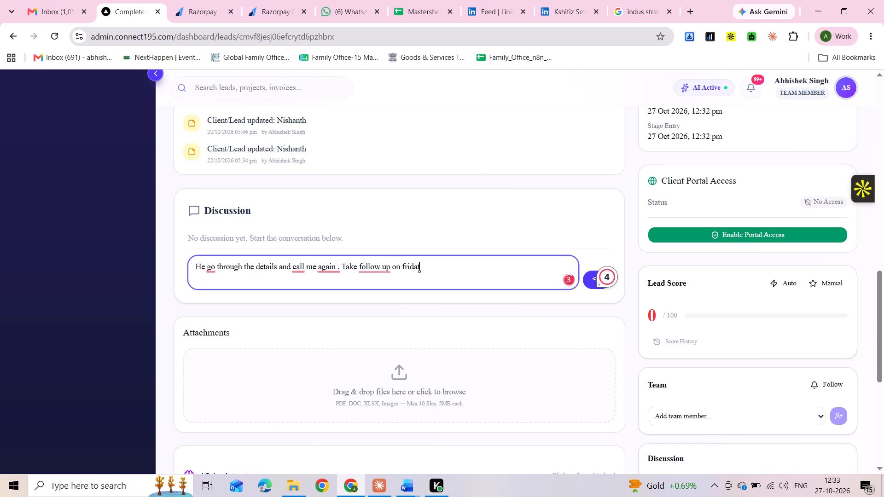
key("BackSpace")
key("y")
key("Return")
left_click(587, 277)
Return to the campaign's proposal-sent leads and open Varun's record to view his contact information and custom fields.
scroll(132, 342, "up", 6)
scroll(139, 312, "down", 1)
scroll(139, 312, "up", 5)
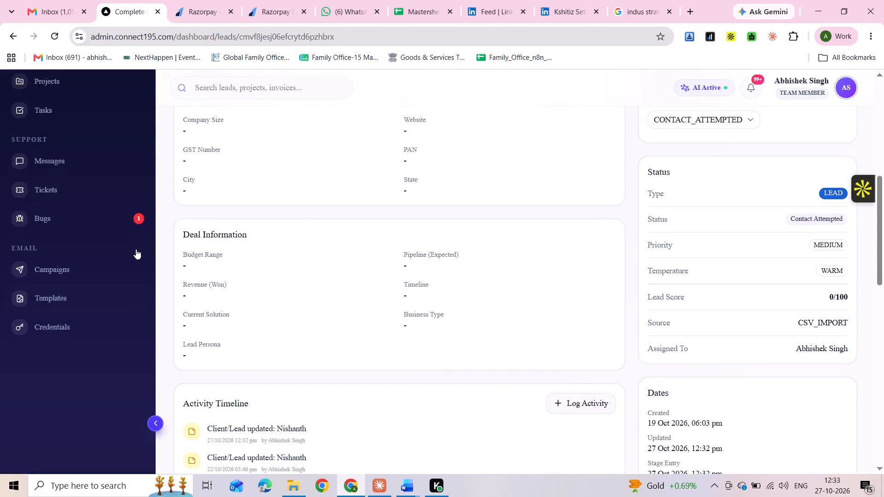
scroll(136, 249, "up", 9)
left_click(192, 138)
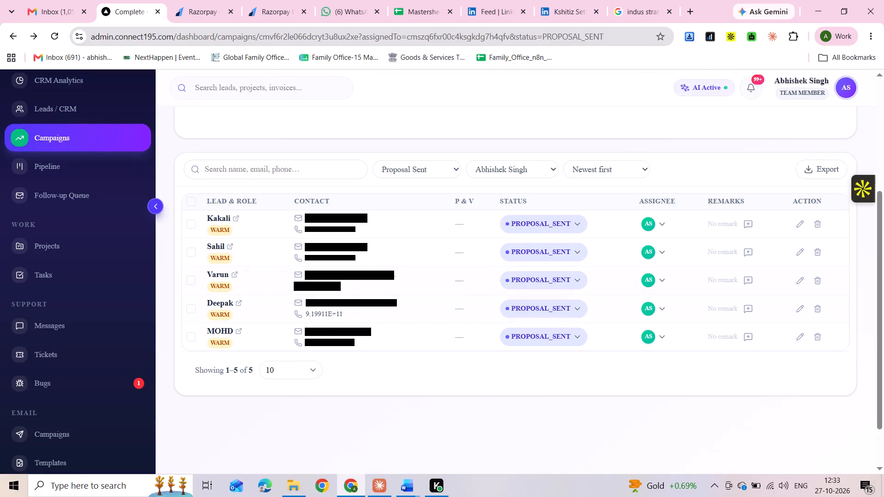
left_click(218, 272)
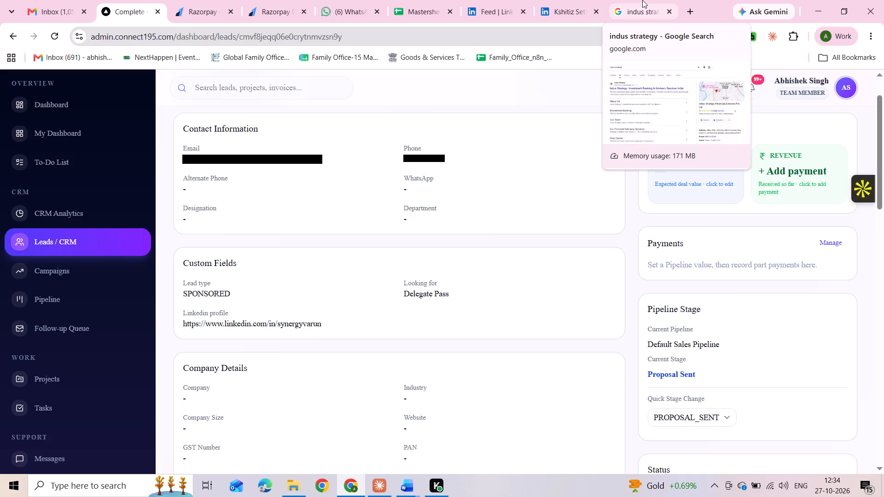
scroll(472, 105, "up", 5)
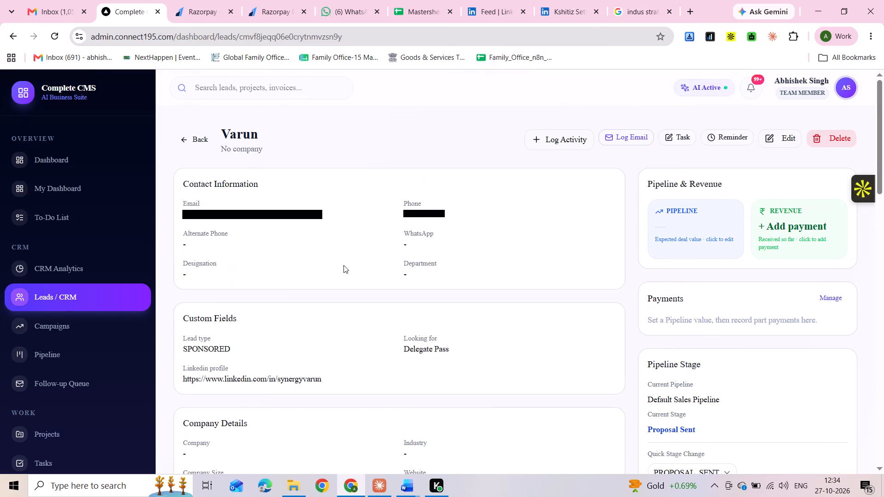
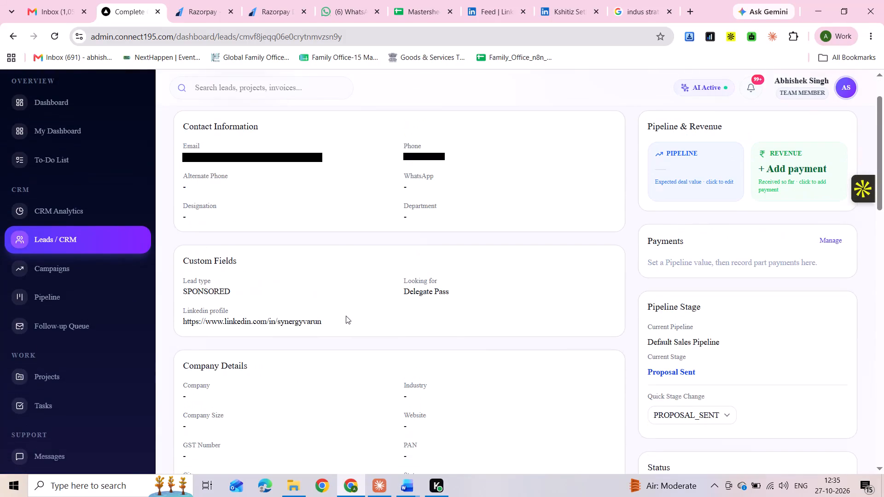
Examine Varun's company details, deal information, activity timeline and discussion section for earlier follow-up notes.
scroll(345, 316, "down", 2)
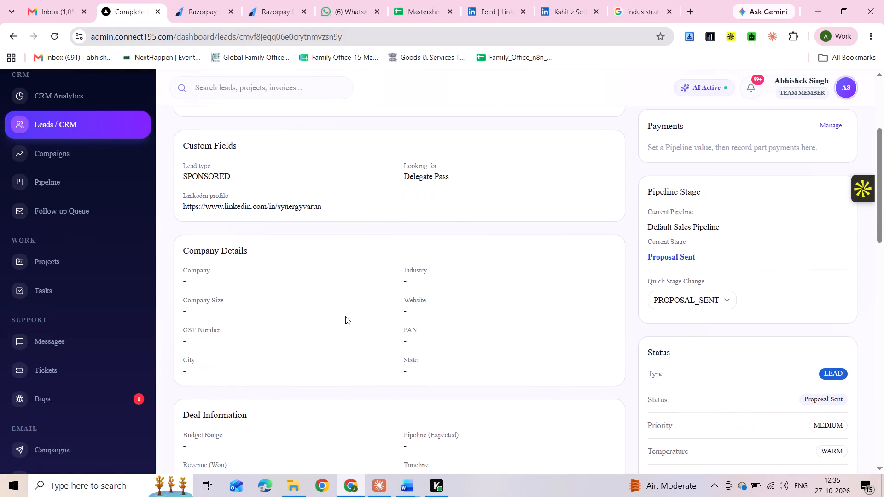
scroll(345, 316, "down", 2)
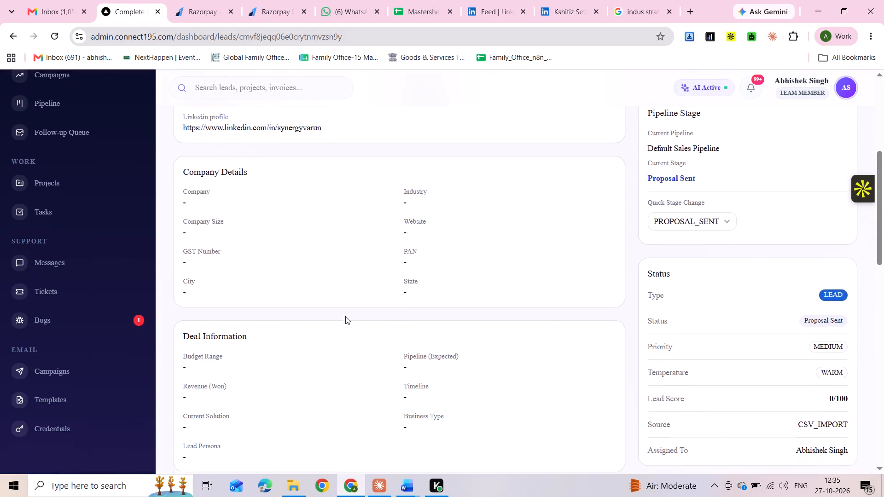
scroll(345, 316, "down", 2)
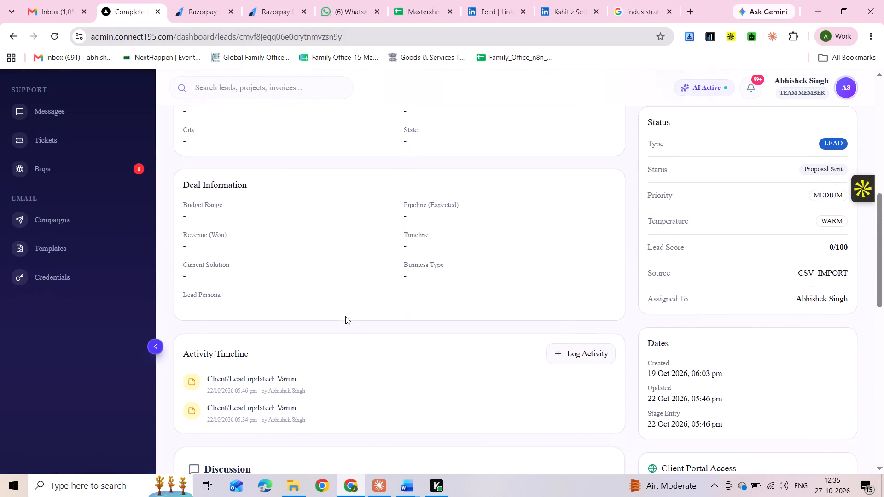
scroll(345, 316, "down", 2)
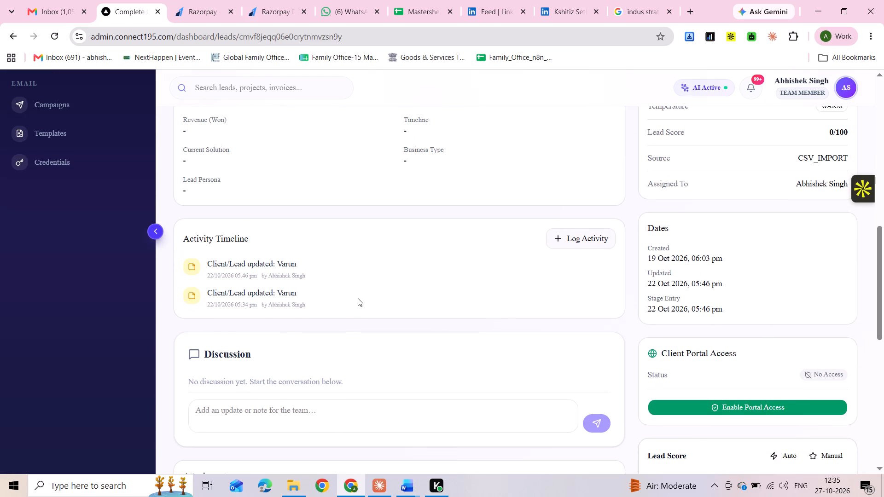
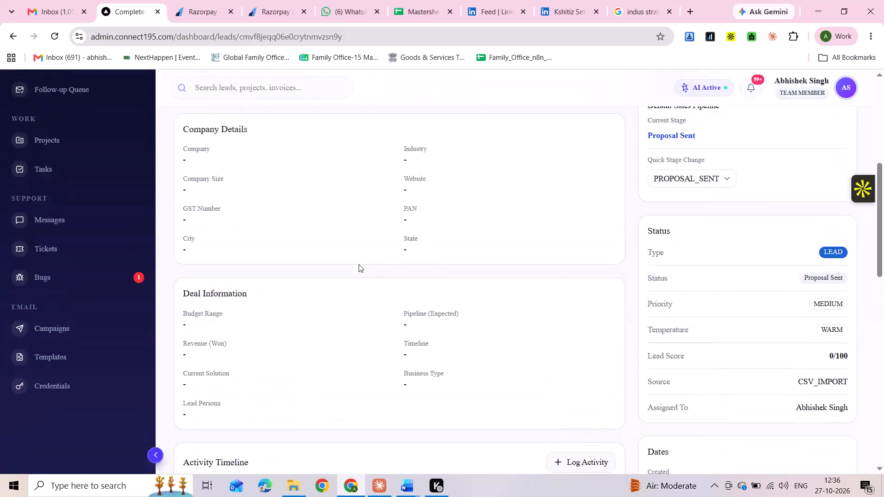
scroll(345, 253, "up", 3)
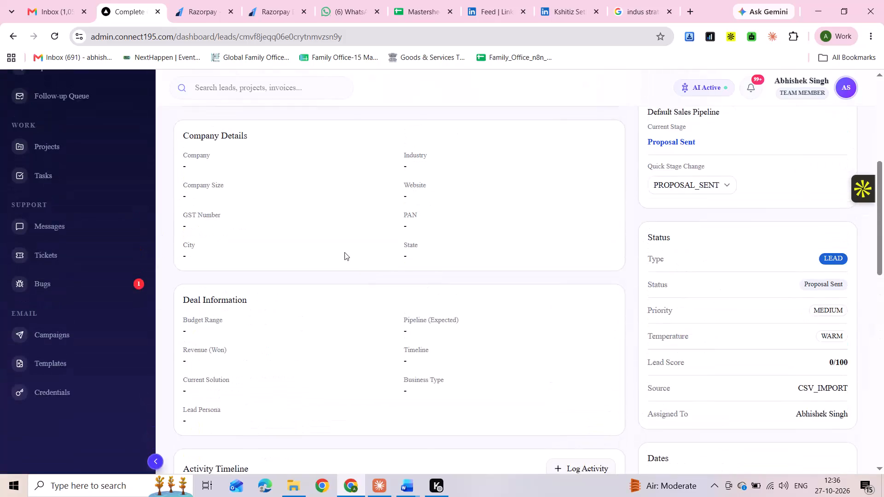
Copy the email address from the contact information on Varun's lead record.
scroll(320, 234, "up", 3)
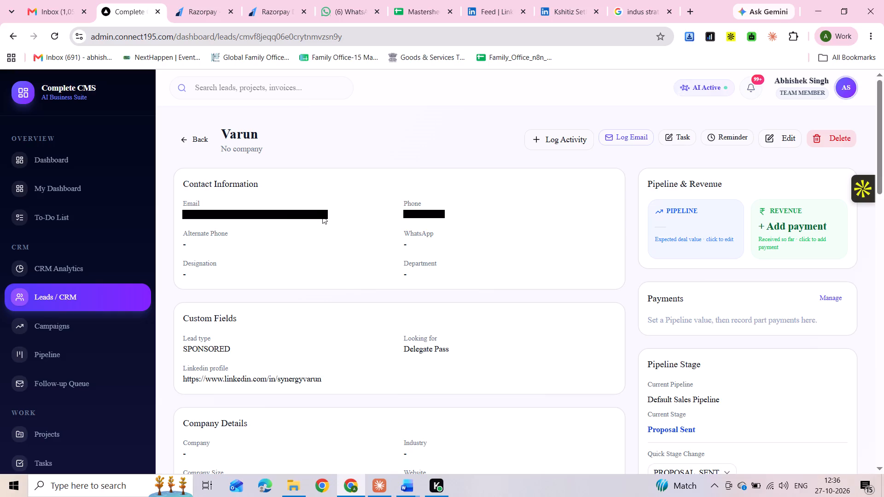
left_click_drag(323, 213, 253, 206)
left_click_drag(253, 206, 176, 217)
key("ctrl+c")
key("ctrl+c")
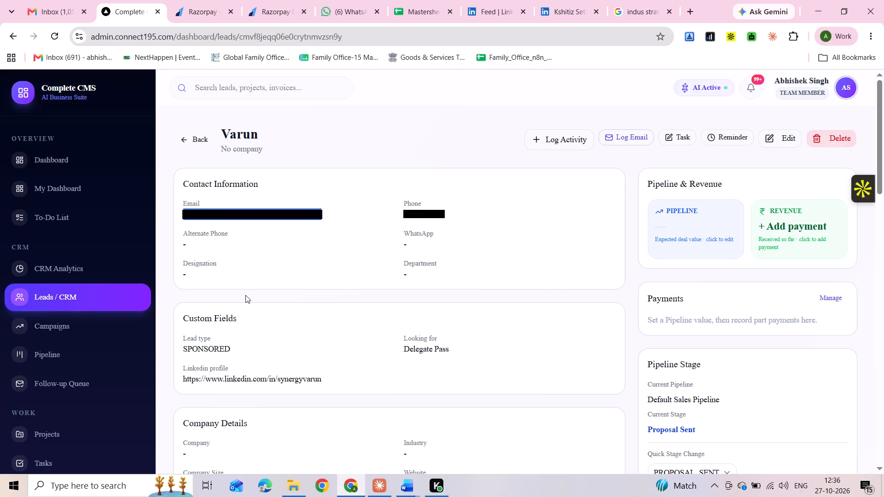
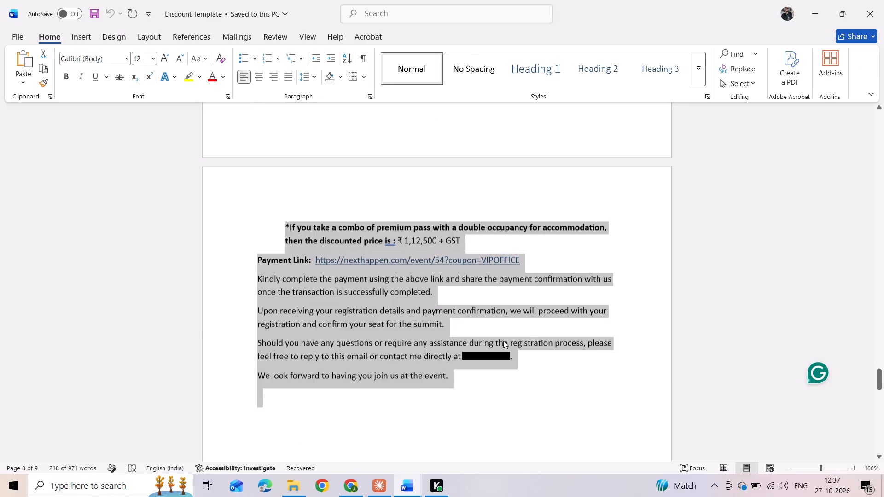
Copy the selected registration and 20% discount payment message, from the thank-you line through the closing line, in the Discount Template document.
scroll(503, 341, "up", 7)
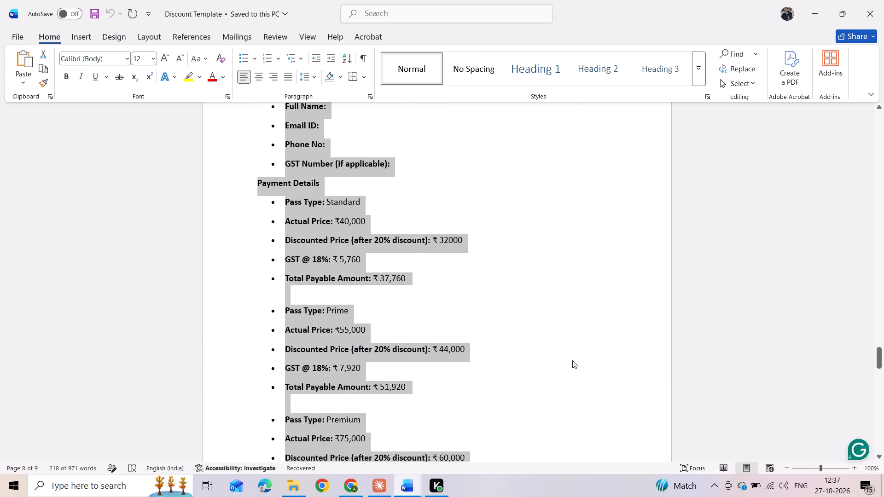
scroll(572, 360, "up", 5)
scroll(572, 360, "down", 1)
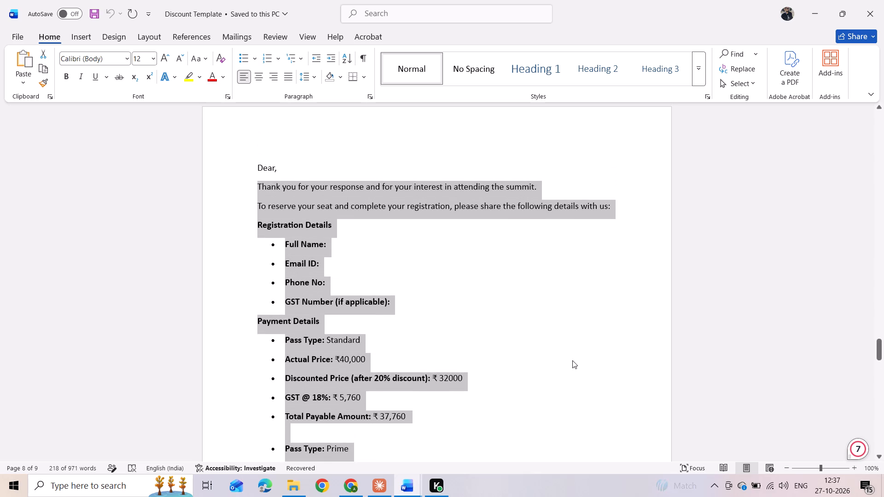
key("ctrl+c")
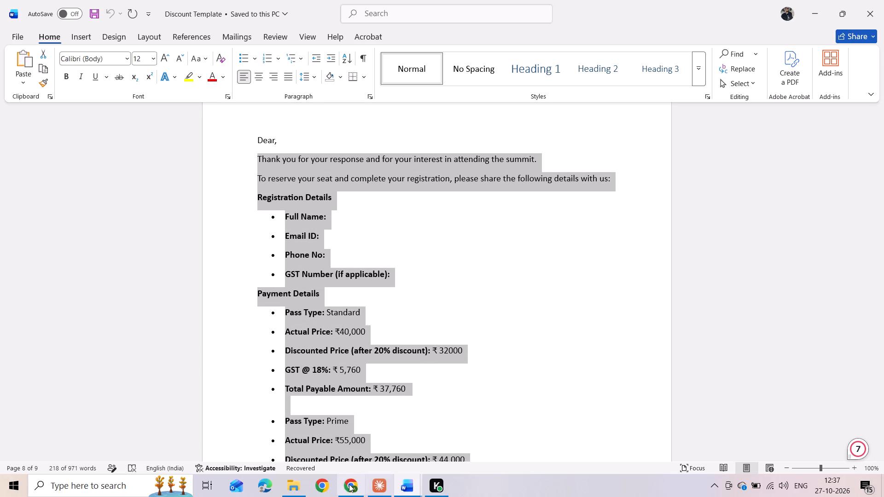
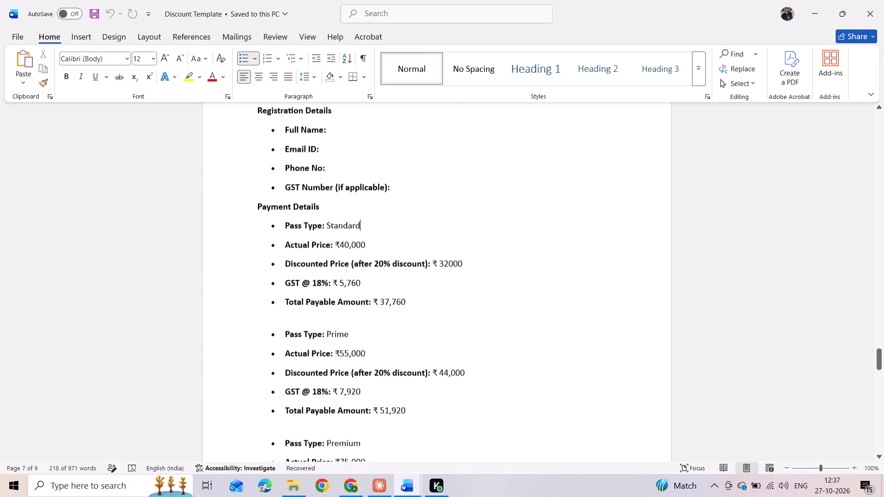
Copy the Standard, Prime and Premium Pass inclusions, from the Standard Pass heading through the end of the discount template.
scroll(564, 345, "down", 20)
scroll(564, 345, "down", 9)
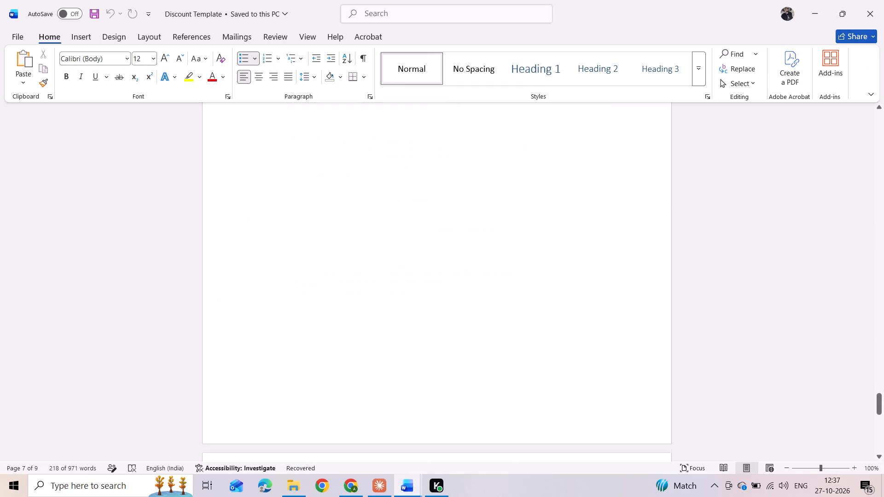
scroll(563, 353, "down", 8)
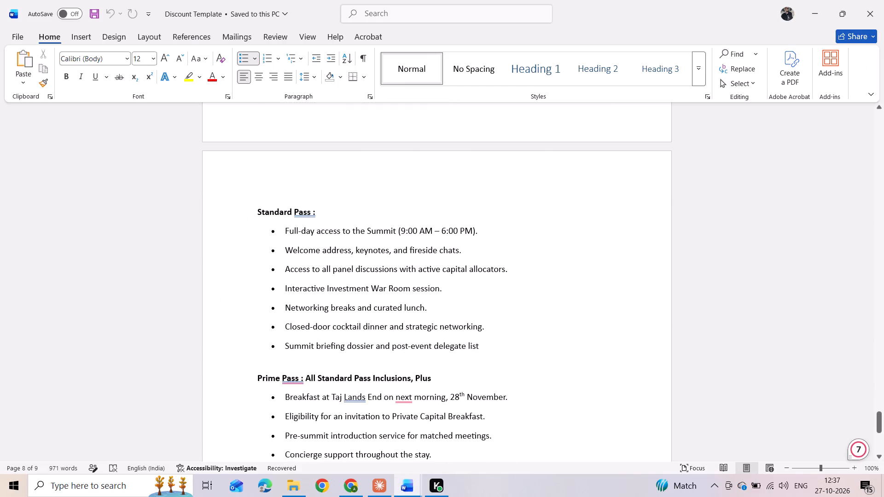
left_click_drag(261, 214, 277, 221)
left_click_drag(286, 227, 304, 242)
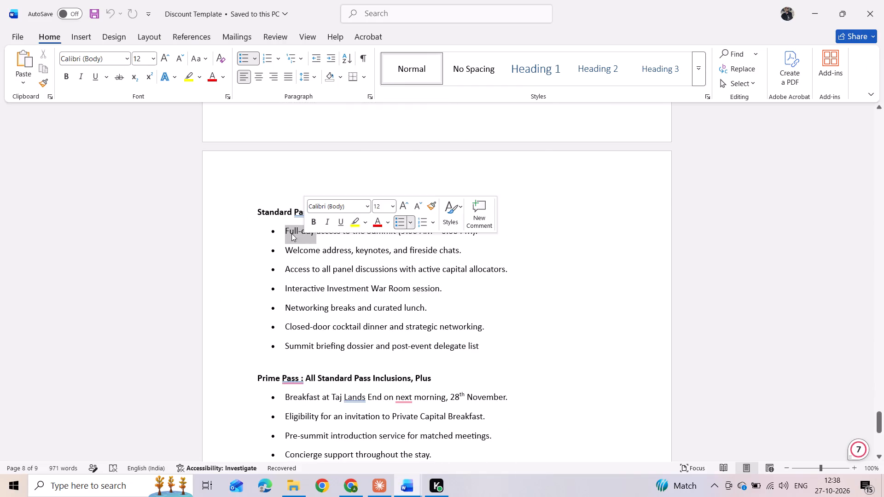
left_click(243, 192)
left_click(240, 201)
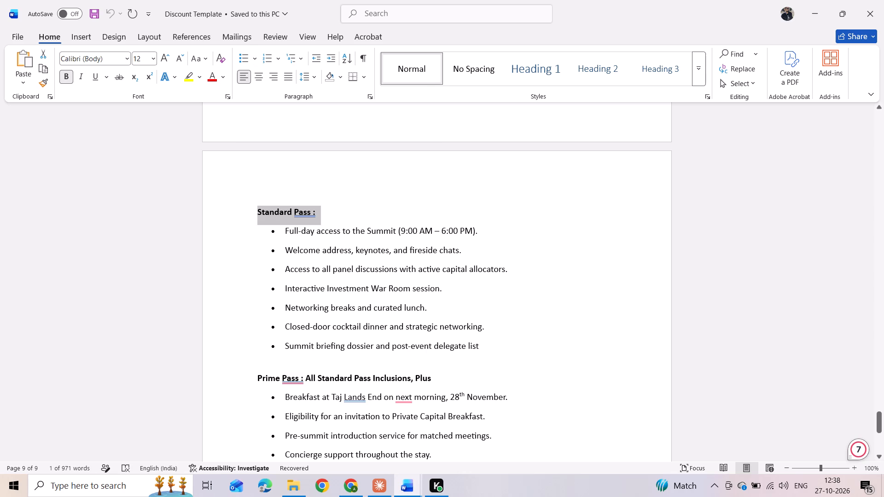
left_click(492, 189)
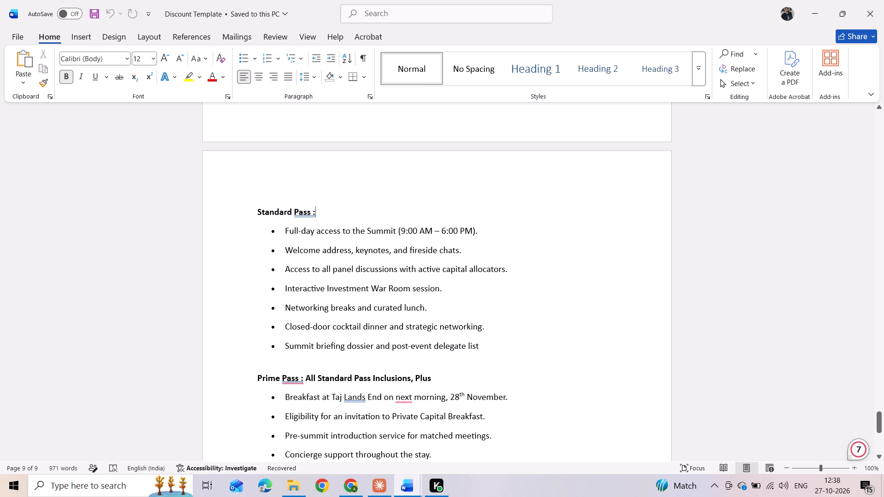
left_click(252, 211)
left_click_drag(260, 210, 267, 210)
left_click_drag(278, 212, 291, 231)
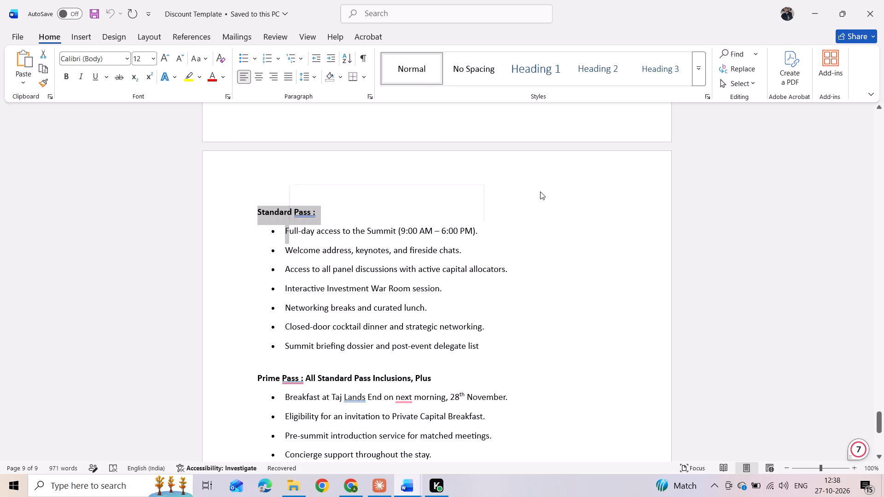
left_click(540, 191)
left_click_drag(256, 210, 296, 254)
scroll(298, 252, "down", 12)
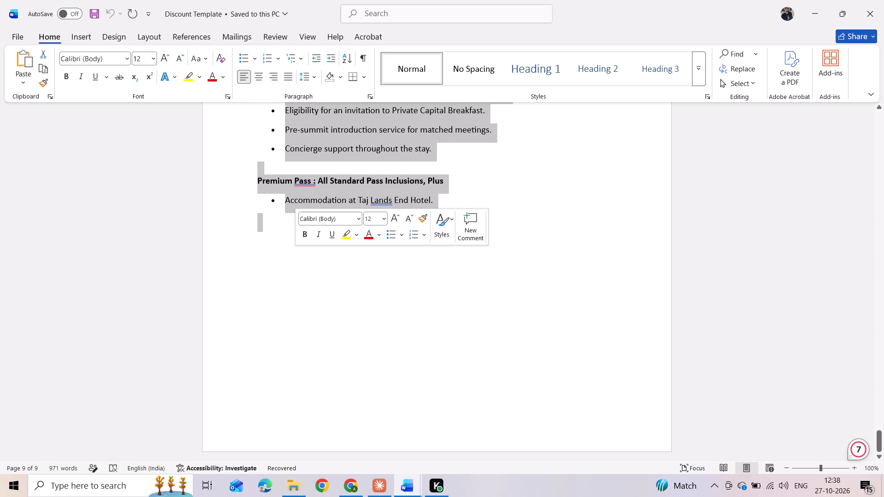
key("ctrl+c")
key("ctrl+c")
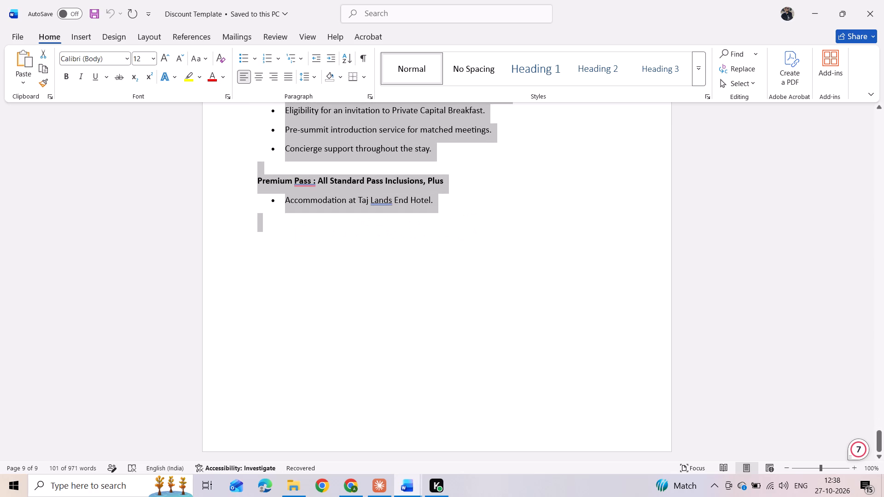
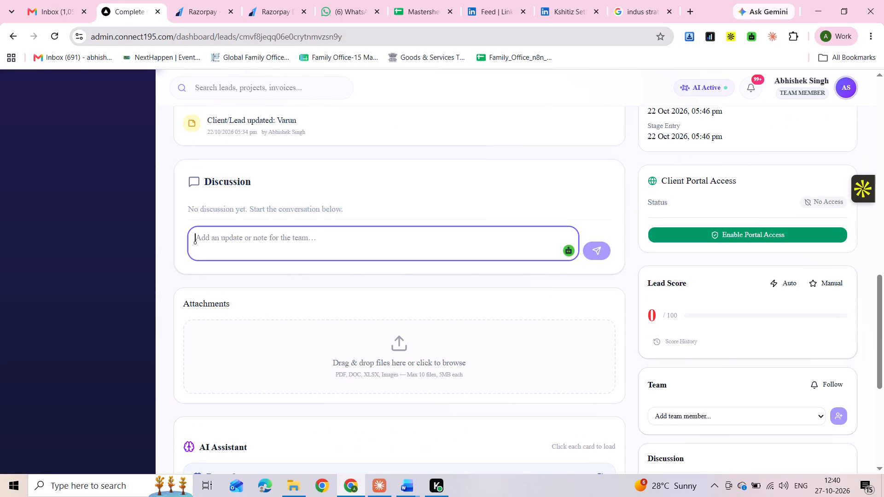
Write a discussion note on Varun's lead record beginning "I have offered a 20".
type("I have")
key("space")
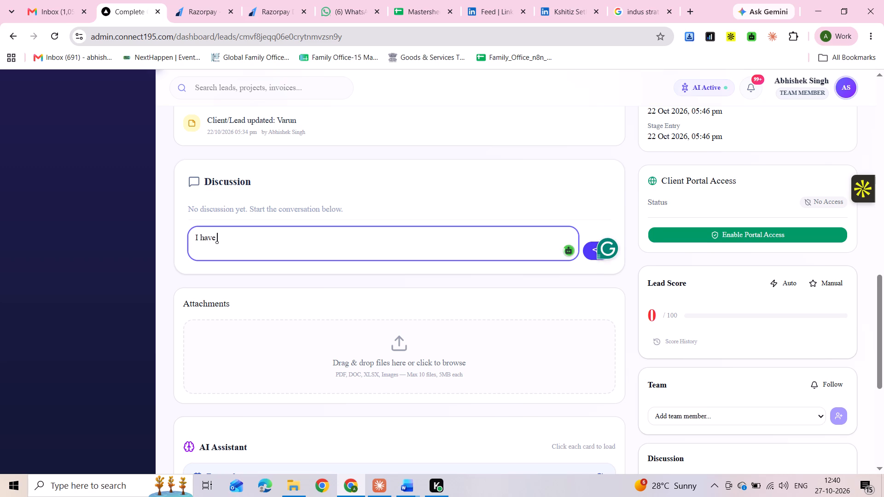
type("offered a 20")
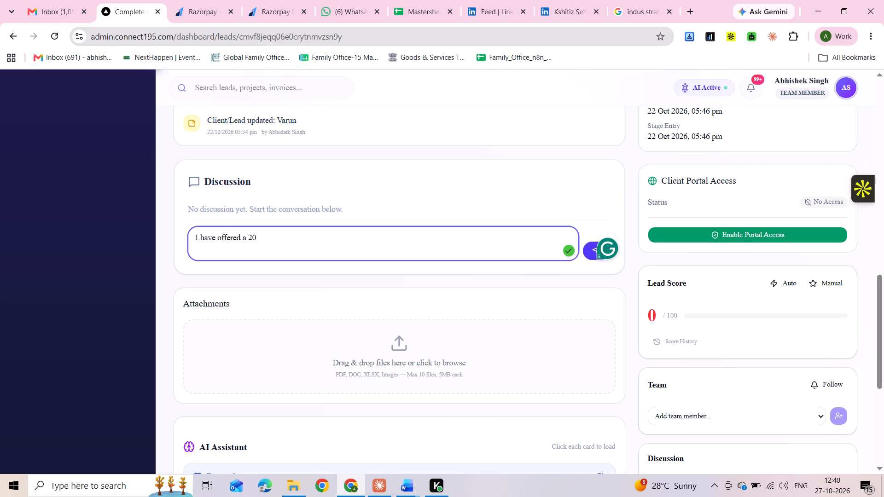
Complete and post the lead's discussion note: "I have offered a 20% Discount and send the details along with payment link".
type("%")
key("space")
type("Discount")
key("space")
type("and send the details along with payment link")
key("space")
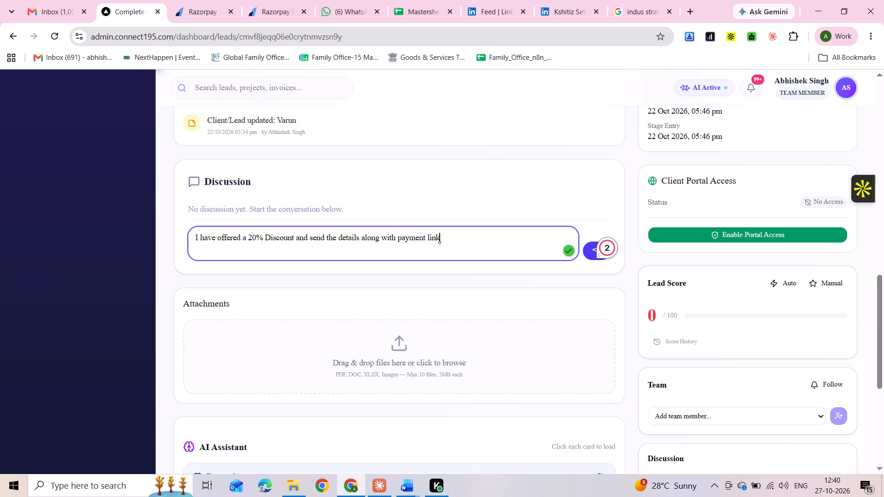
left_click(588, 248)
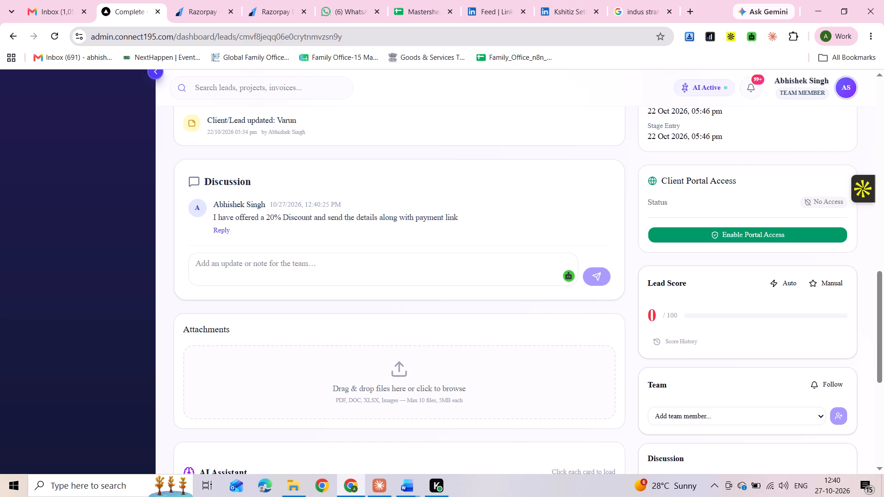
Review the lead's company details, deal information, pipeline stage and status.
scroll(400, 281, "up", 8)
scroll(400, 281, "down", 1)
scroll(400, 281, "up", 1)
scroll(400, 281, "down", 3)
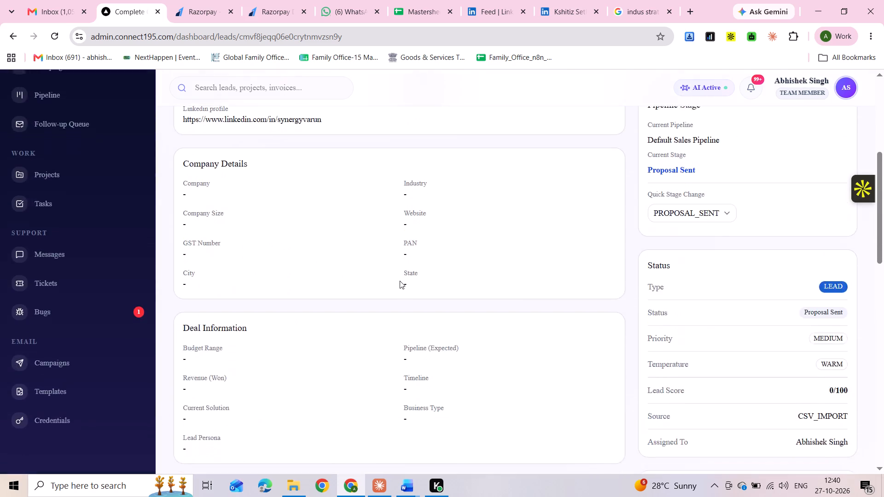
scroll(400, 281, "down", 3)
scroll(614, 263, "up", 7)
scroll(623, 274, "down", 2)
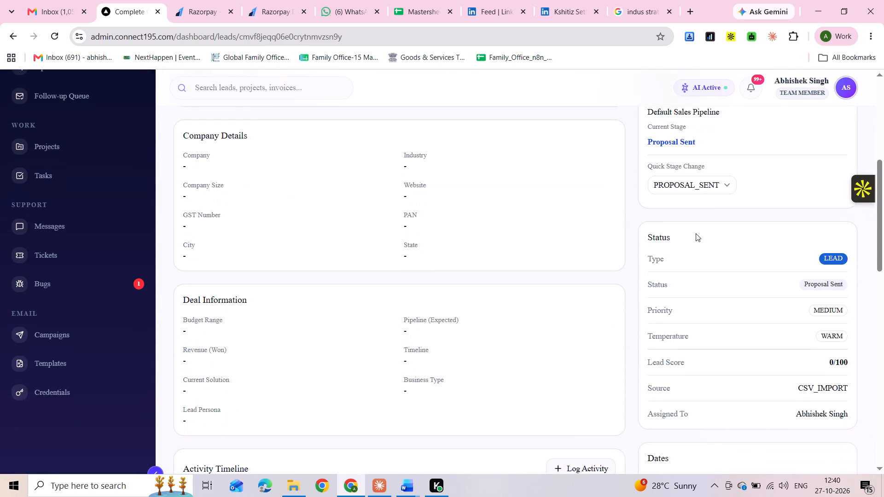
Change the pipeline stage of Varun's lead to Contact Attempted.
left_click(687, 185)
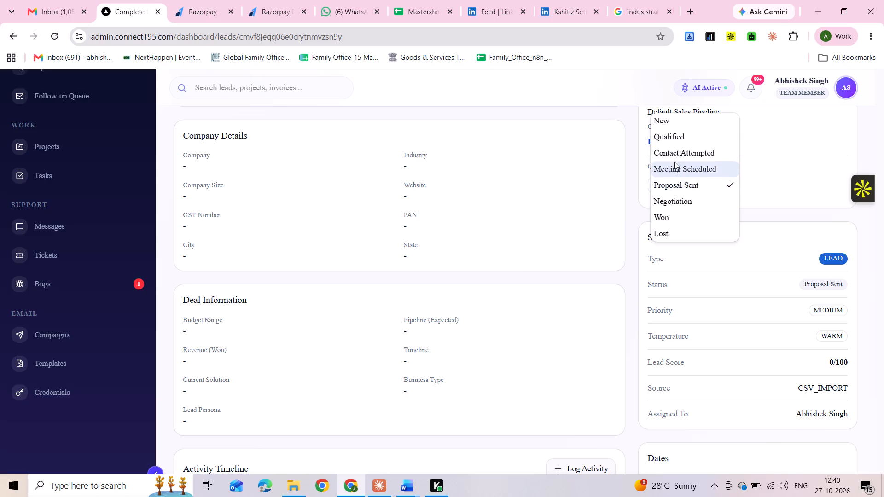
left_click(674, 159)
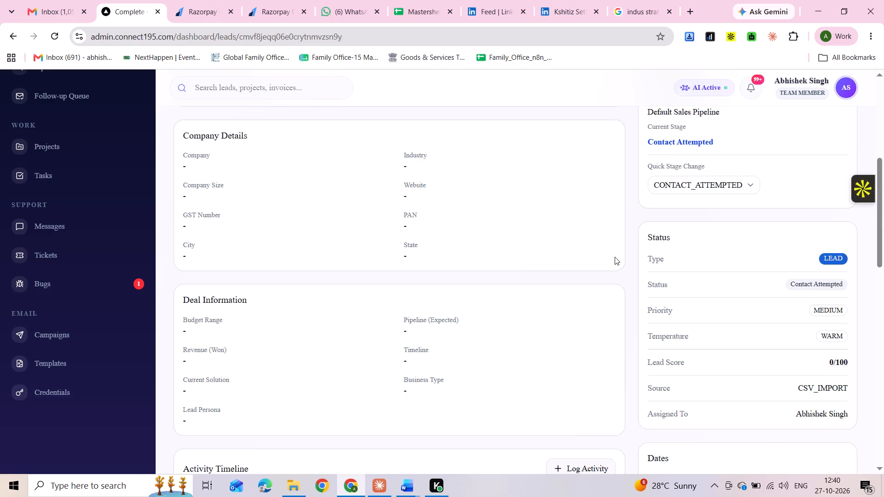
Return to the campaign's proposal-sent leads, view Deepak's record, and go back to the lead list.
scroll(609, 260, "up", 13)
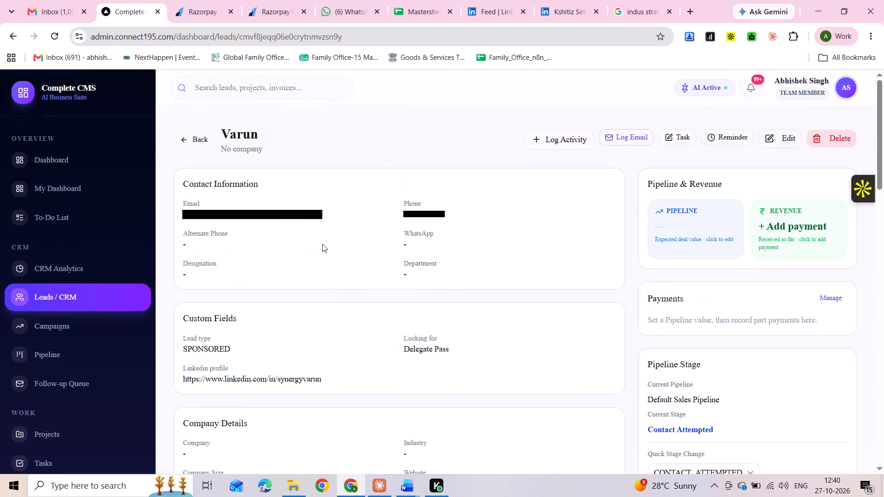
left_click(185, 138)
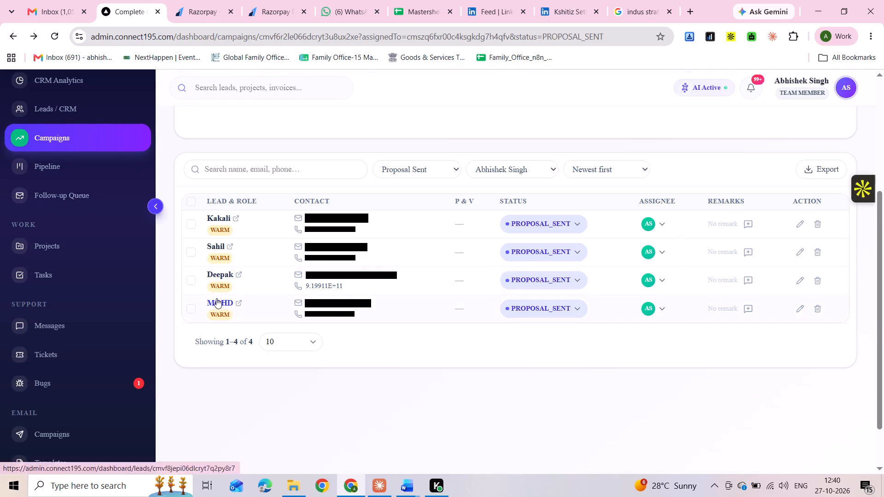
left_click(220, 276)
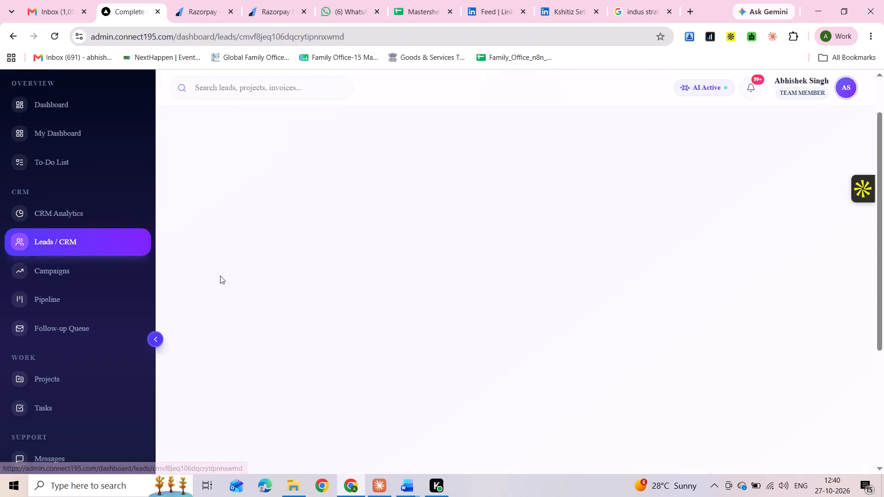
left_click(14, 29)
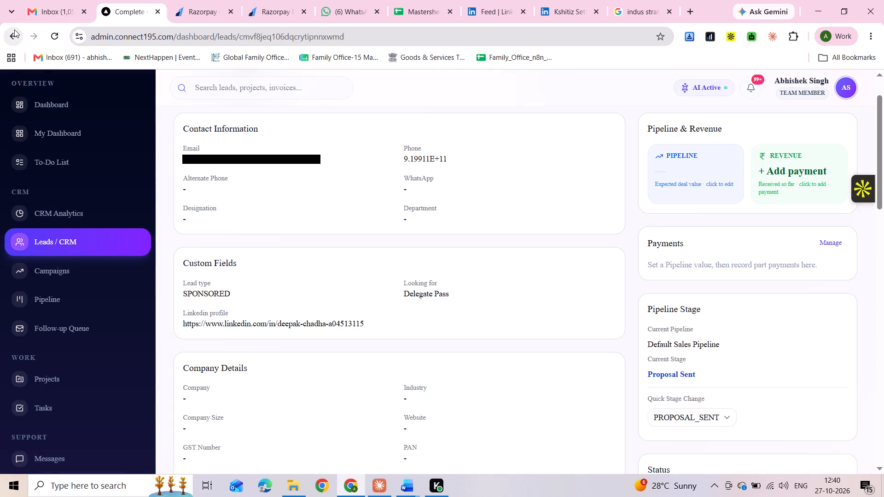
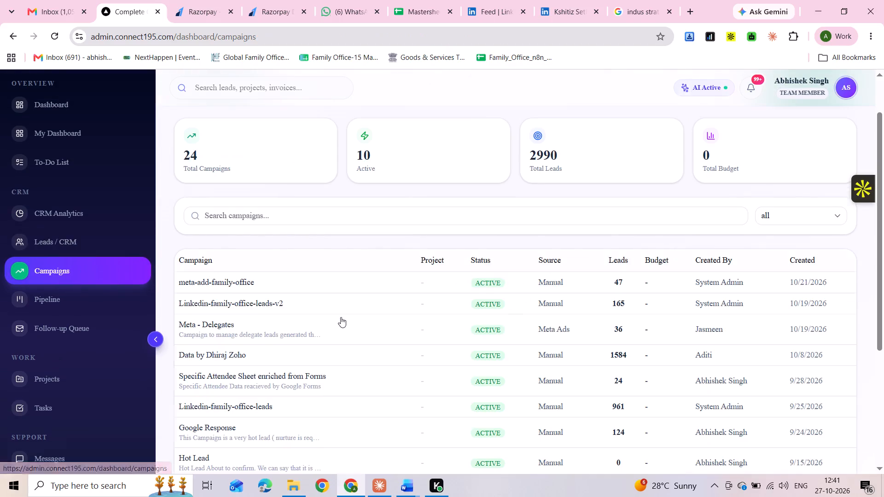
Open the Linkdin Cold Outreach campaign and bring up the lead record of Chirag, the Executive Director in negotiation.
scroll(339, 317, "down", 2)
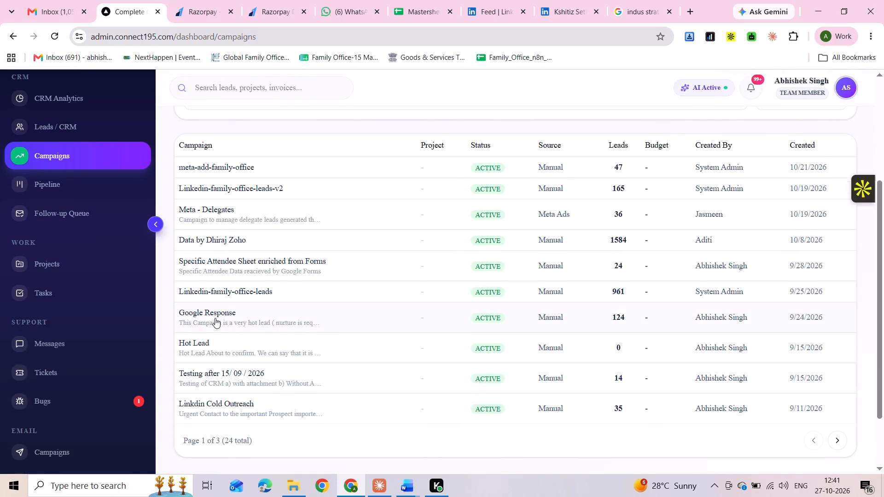
left_click(197, 407)
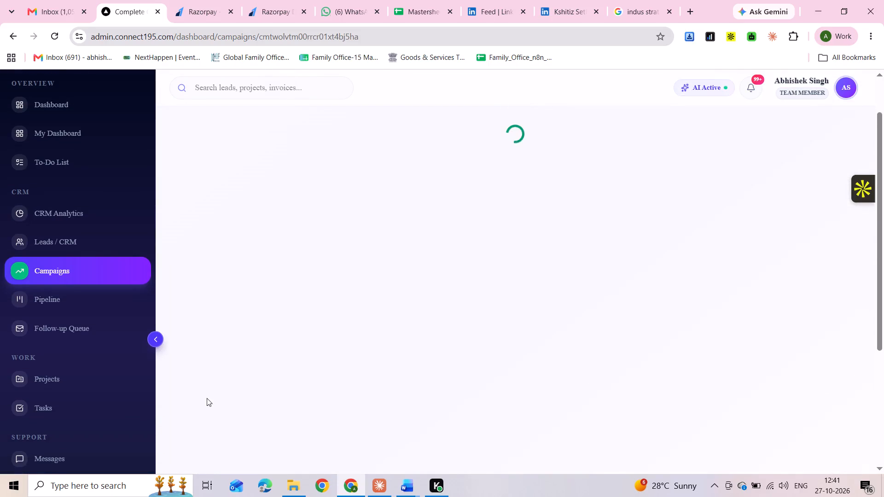
scroll(226, 378, "down", 2)
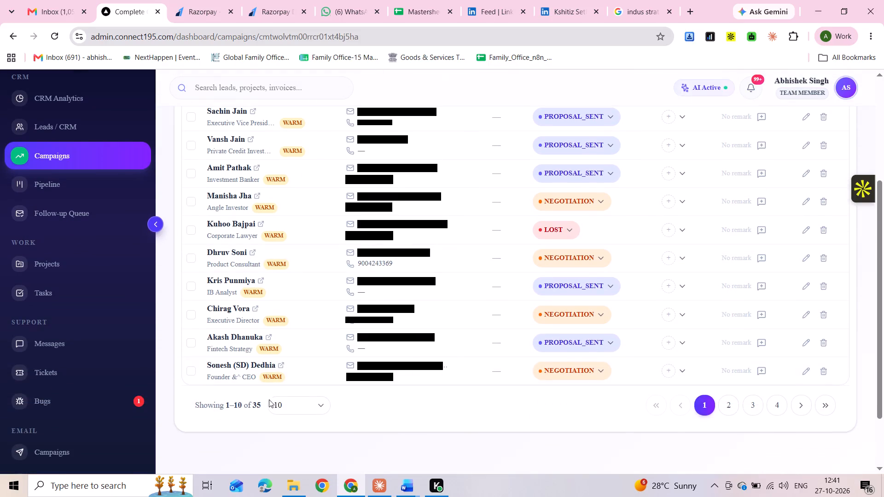
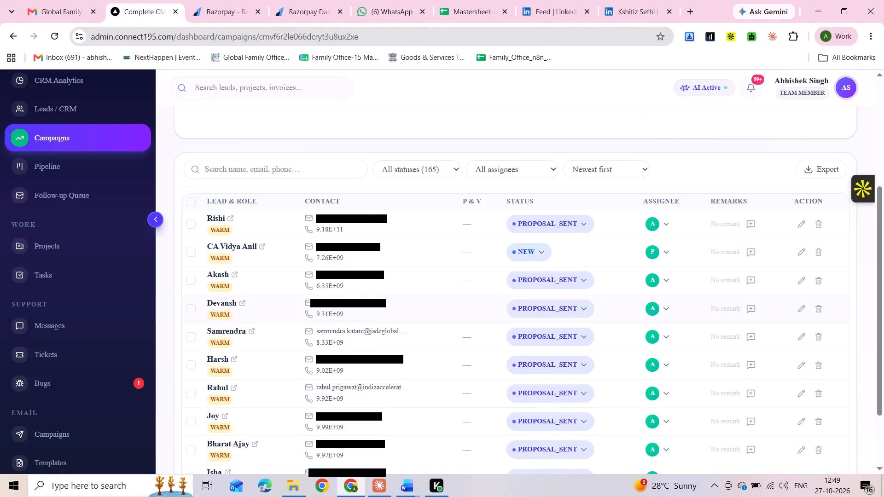
Filter the campaign's lead list to show only leads with the Qualified status.
left_click(396, 172)
left_click(405, 170)
left_click(405, 170)
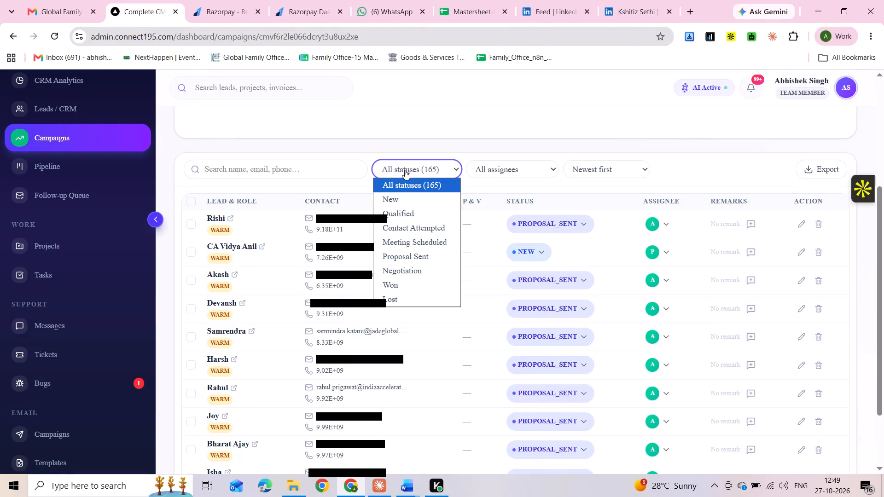
left_click(402, 215)
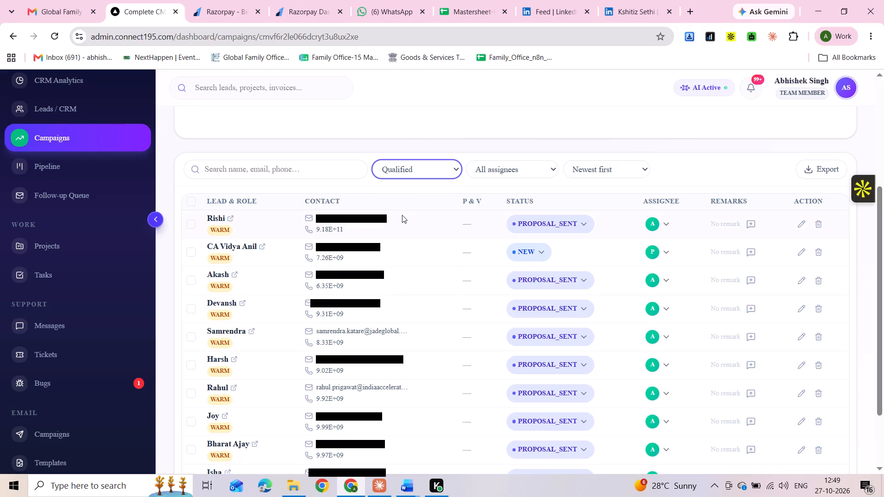
Open the campaign lead list's status filter choices again.
left_click(412, 172)
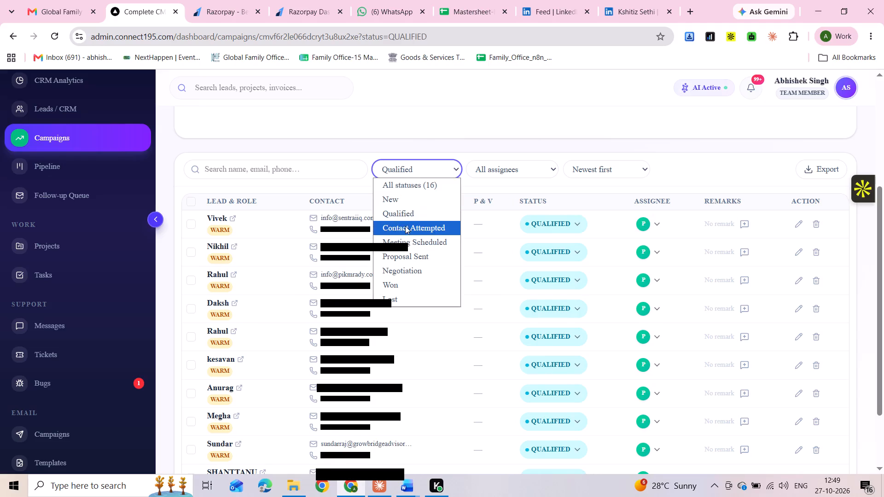
Open the assignee filter choices for the campaign's qualified leads.
left_click(528, 166)
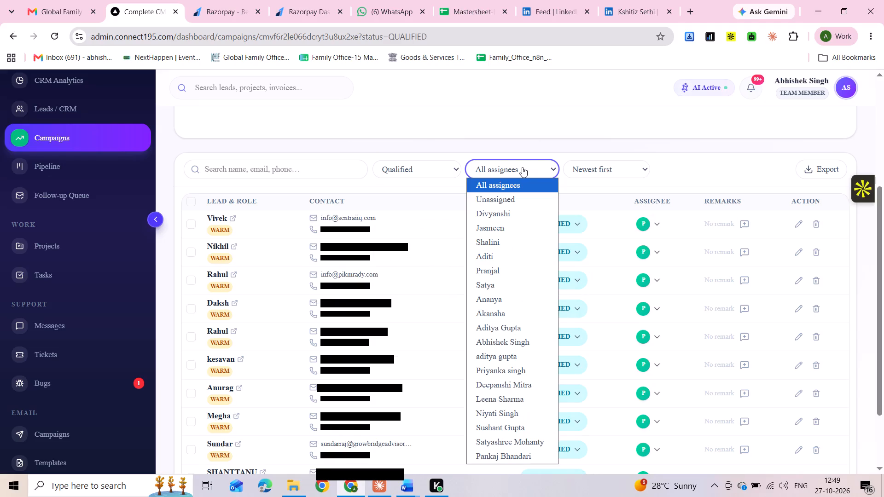
left_click(413, 100)
scroll(417, 201, "down", 5)
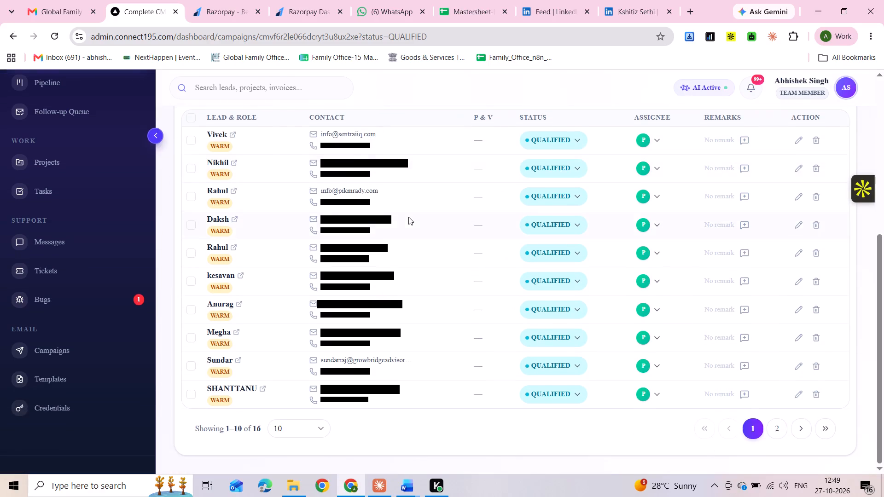
scroll(411, 212, "up", 3)
left_click(496, 252)
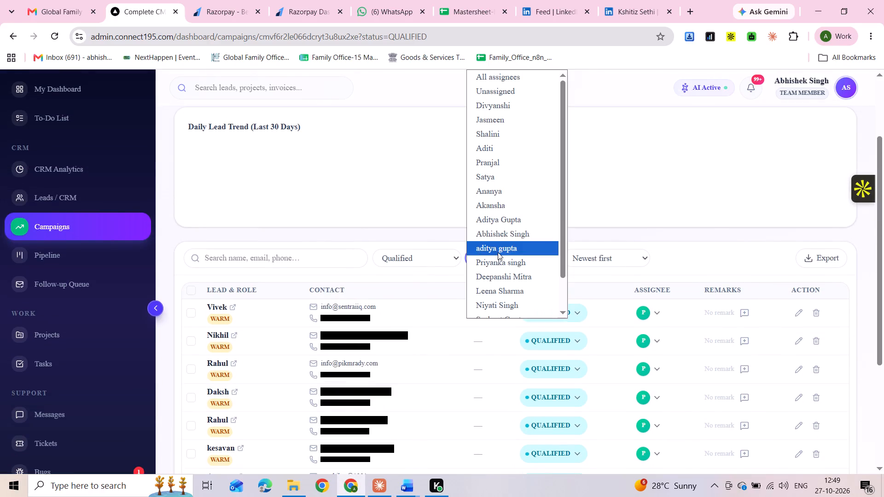
Filter the campaign's leads to those assigned to the signed-in team member with the Contact Attempted status.
left_click(495, 235)
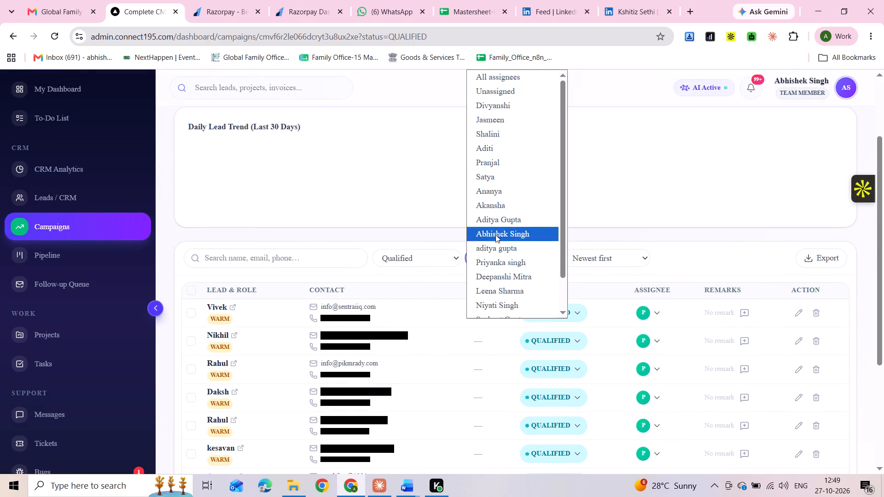
left_click(424, 252)
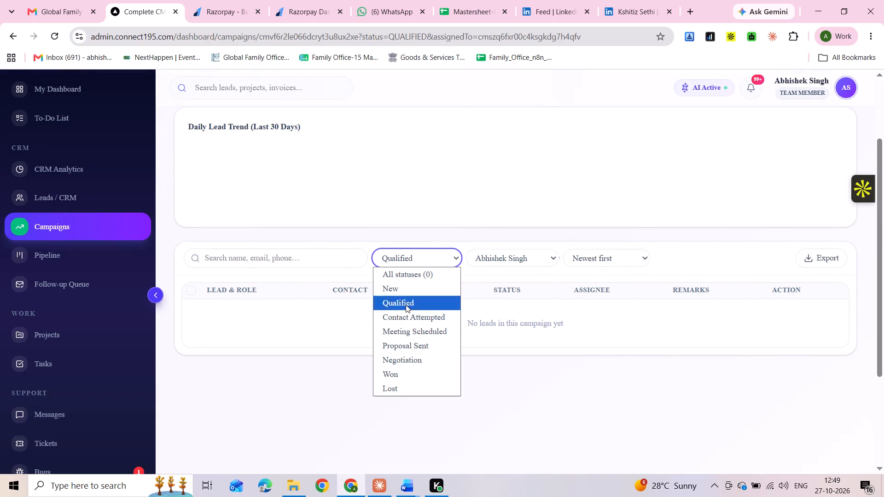
left_click(410, 318)
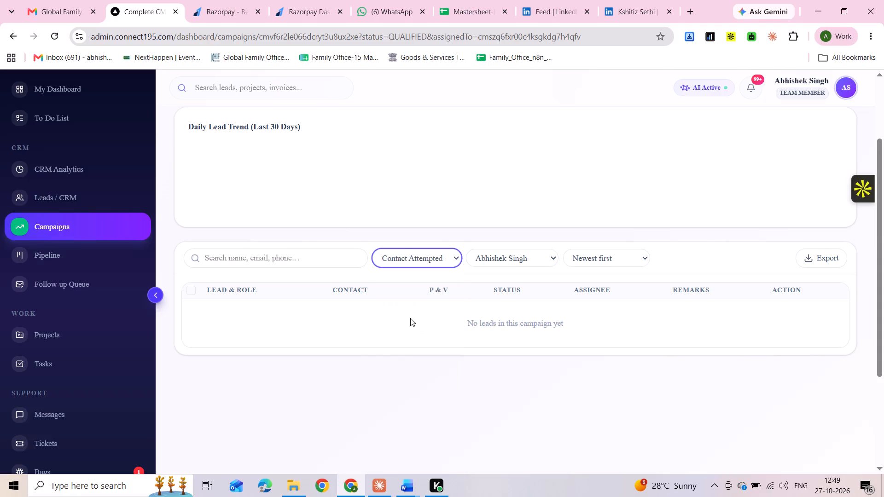
scroll(406, 324, "down", 2)
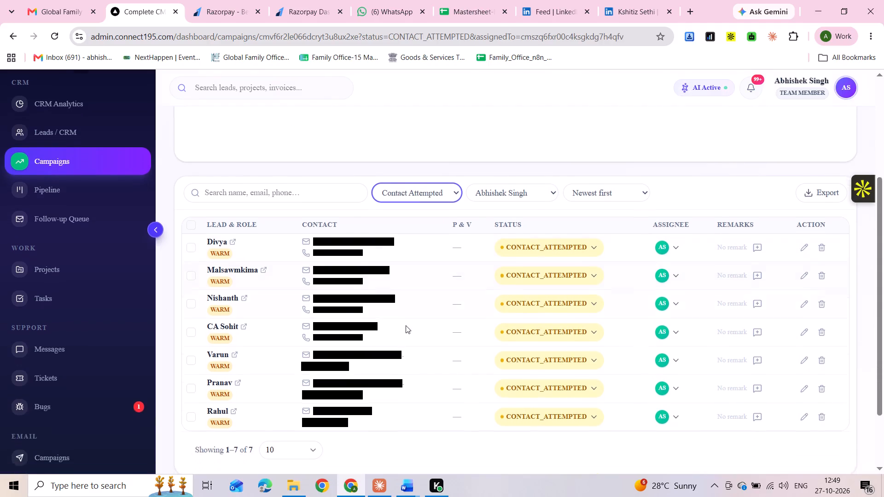
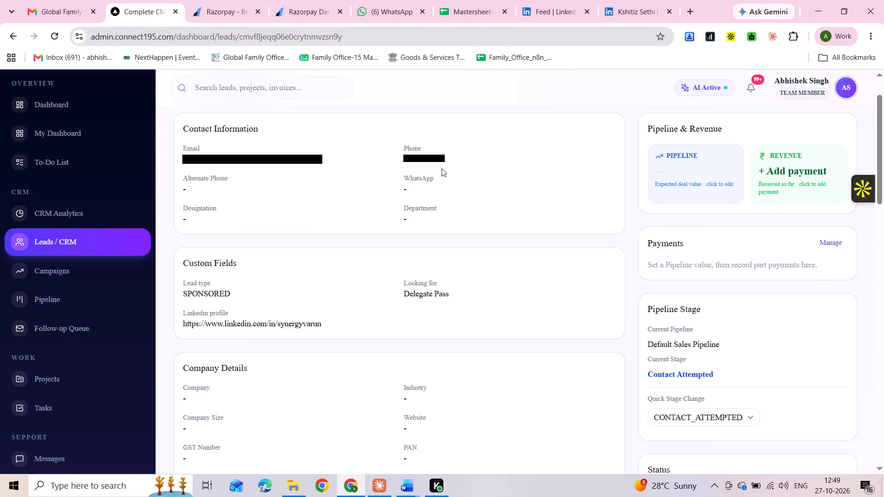
Copy the lead's phone number from the Contact Information section.
left_click_drag(447, 158, 405, 162)
key("ctrl+c")
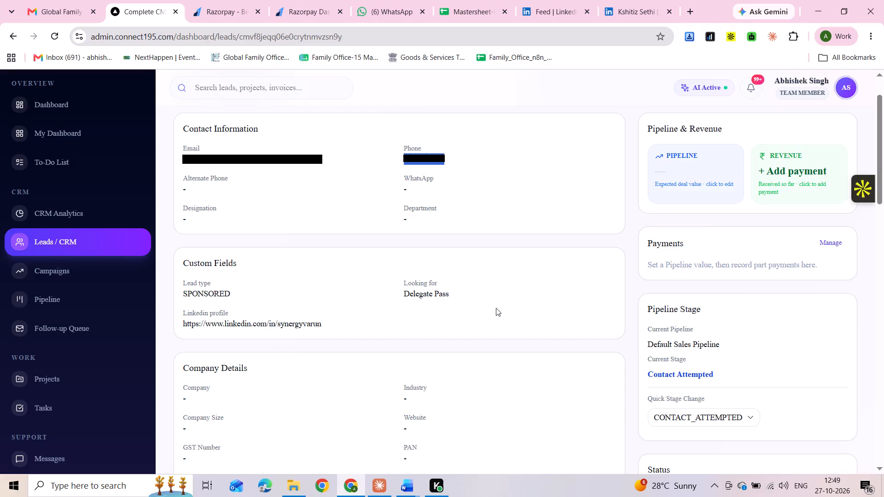
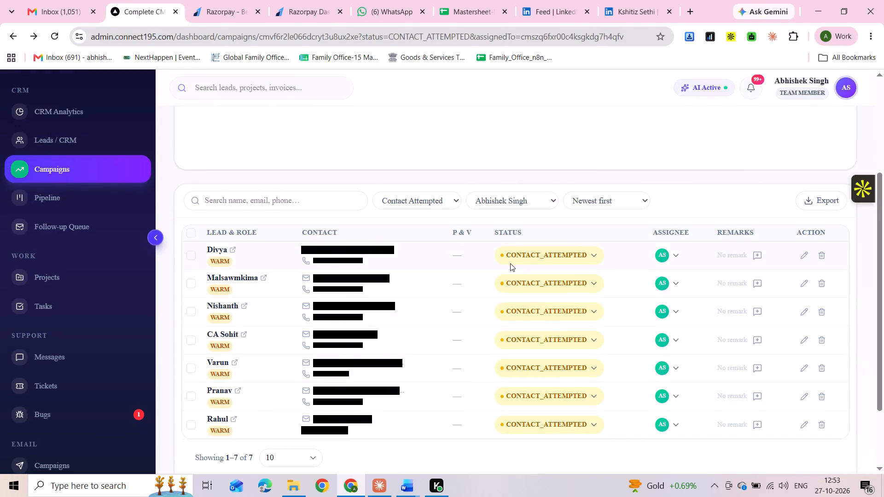
Set the campaign's Contact Attempted lead list to show 50 leads per page.
scroll(512, 277, "down", 2)
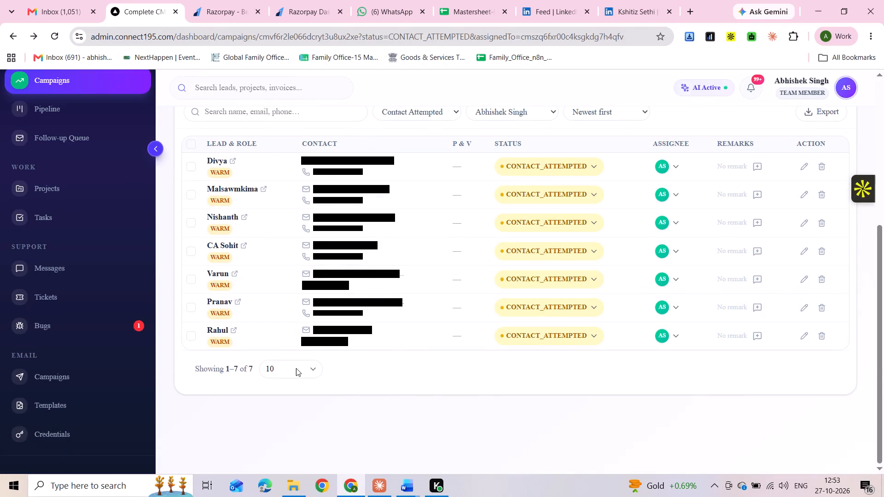
left_click(296, 369)
left_click(292, 383)
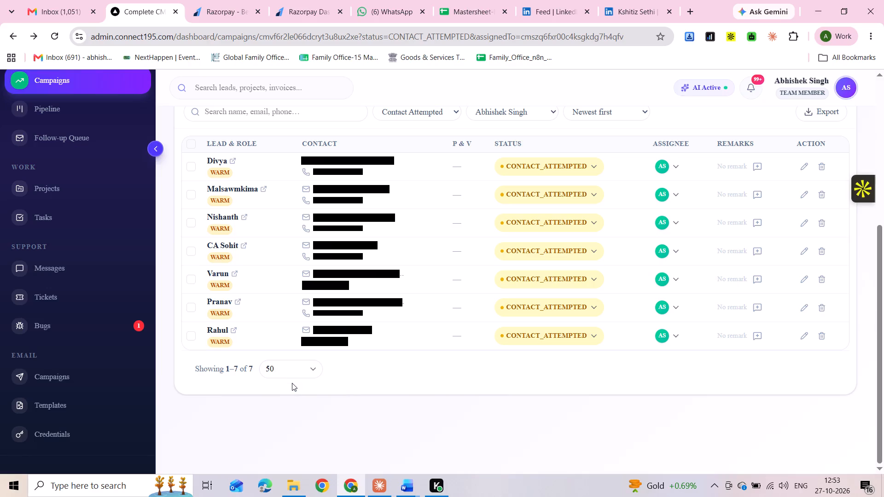
scroll(402, 343, "up", 2)
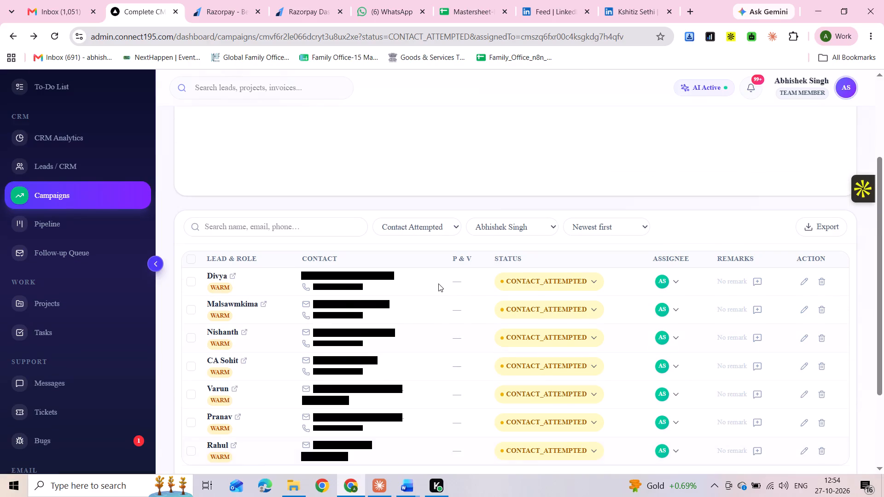
Filter the campaign's assigned leads by the Proposal Sent status.
double_click(422, 223)
left_click(420, 228)
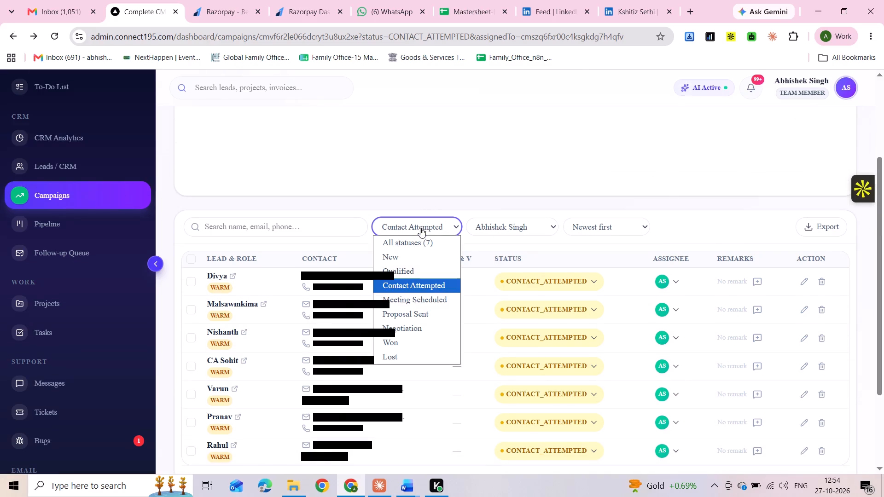
left_click(405, 316)
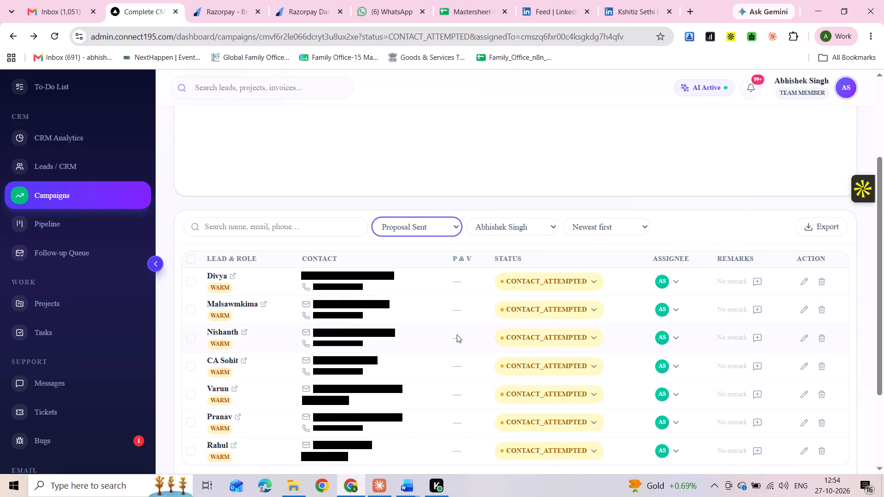
Review Deepak's lead record from the Proposal Sent leads, then return to the campaign's filtered list.
scroll(456, 315, "down", 2)
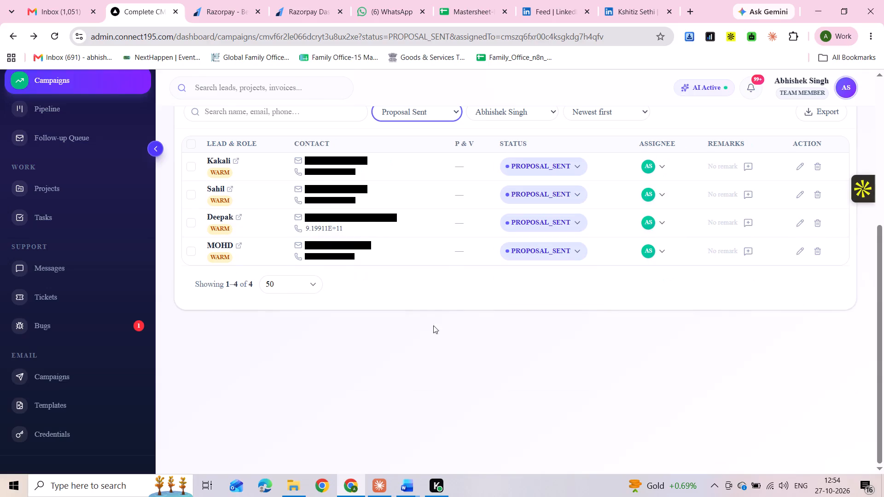
left_click(225, 217)
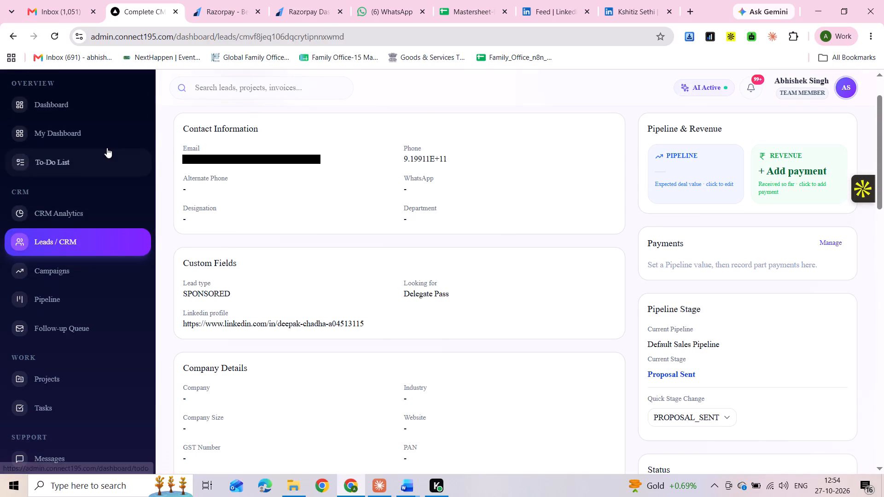
left_click(11, 36)
Return to the campaigns overview and open the Linkedin-family-office-leads campaign.
scroll(82, 225, "up", 2)
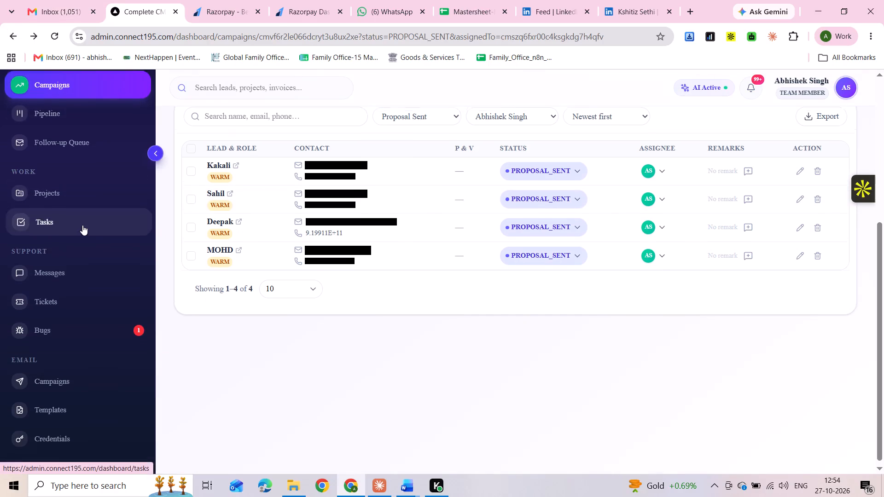
left_click(44, 194)
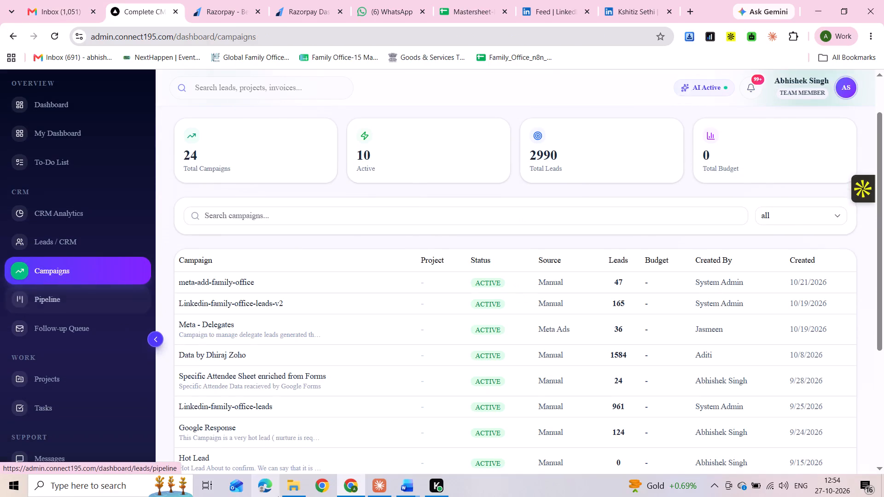
scroll(280, 368, "down", 1)
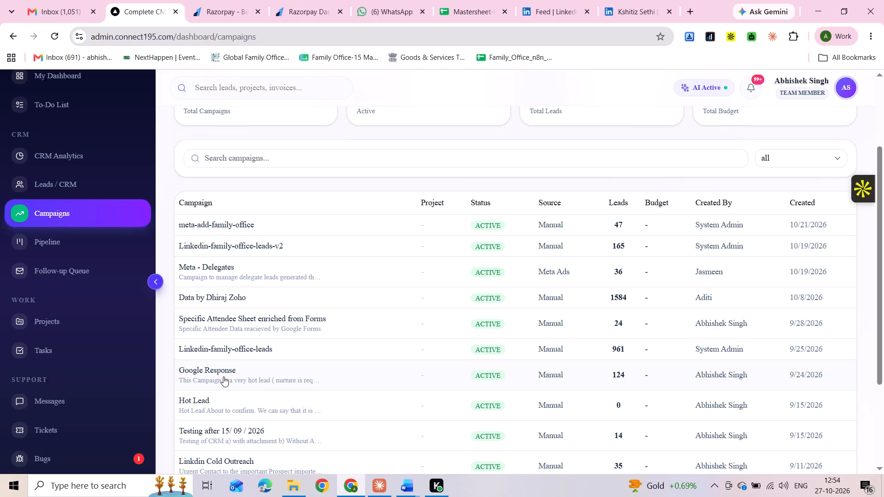
left_click_drag(222, 350, 220, 362)
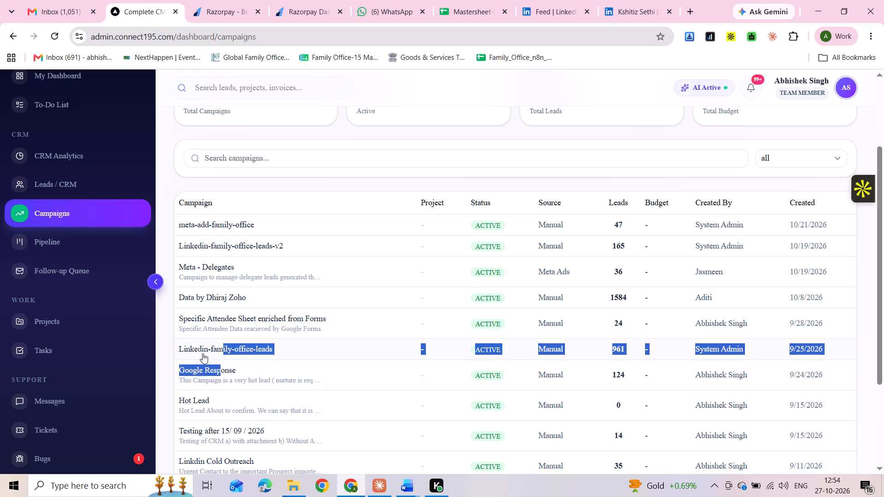
double_click(201, 347)
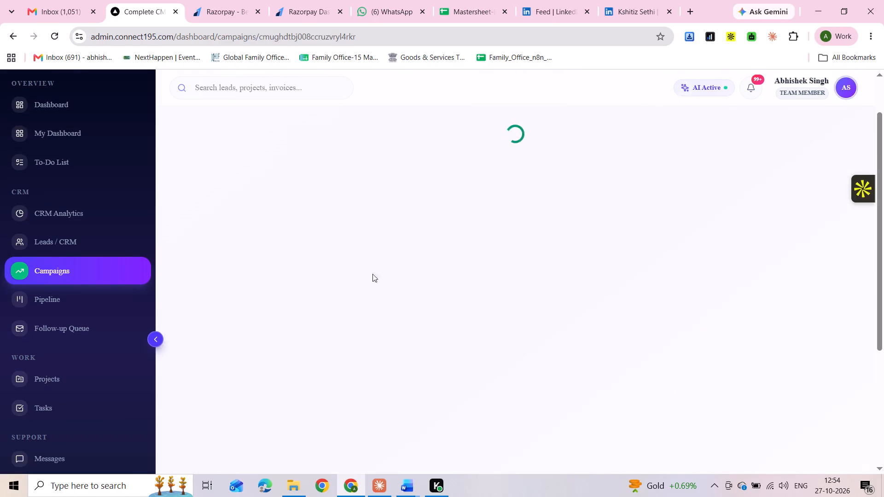
Filter the Linkedin-family-office-leads campaign to the leads assigned to the signed-in team member.
left_click(501, 306)
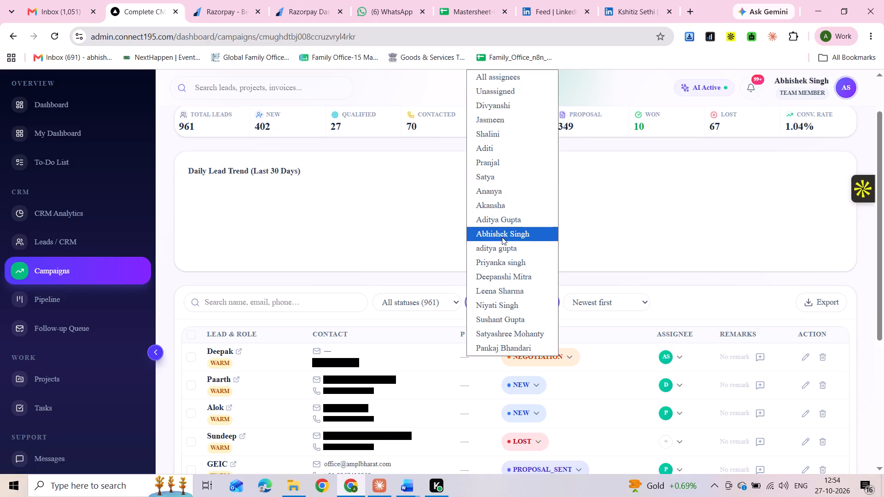
left_click(502, 237)
Look through the assigned leads and open Srikant's lead record from page 2 of the list.
scroll(395, 313, "down", 1)
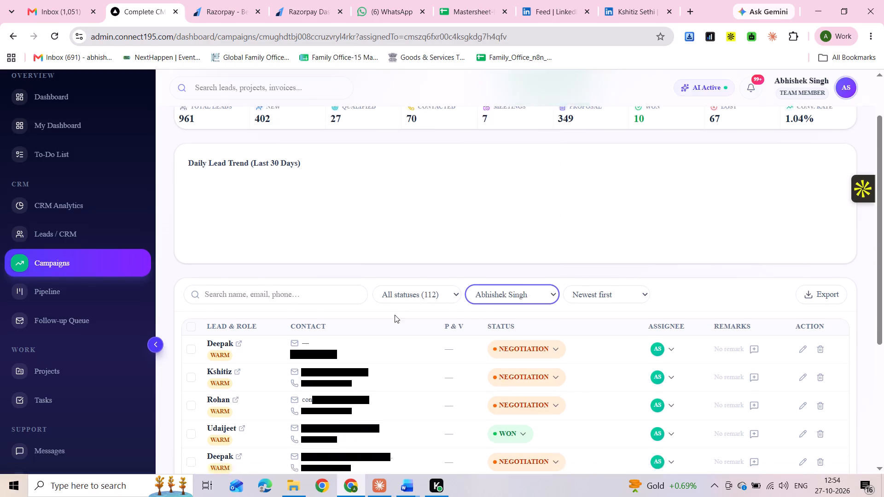
scroll(395, 315, "down", 1)
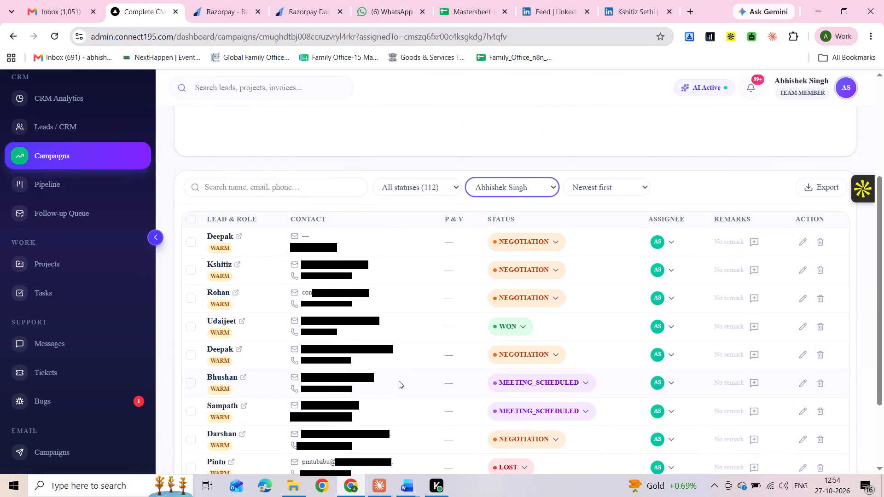
scroll(399, 381, "down", 1)
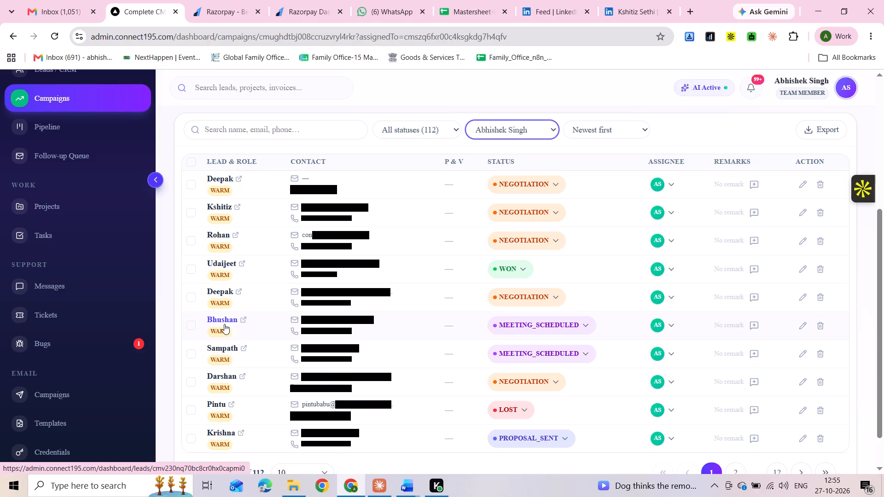
scroll(285, 383, "down", 2)
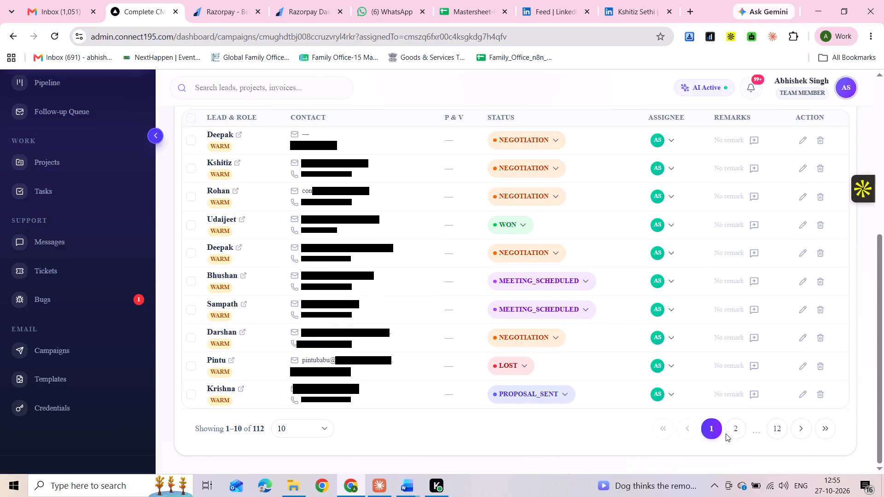
left_click(734, 435)
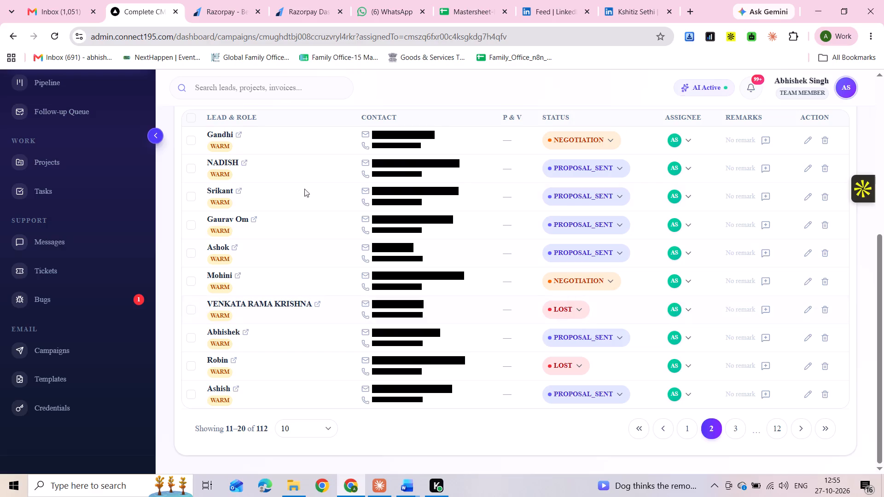
left_click(226, 192)
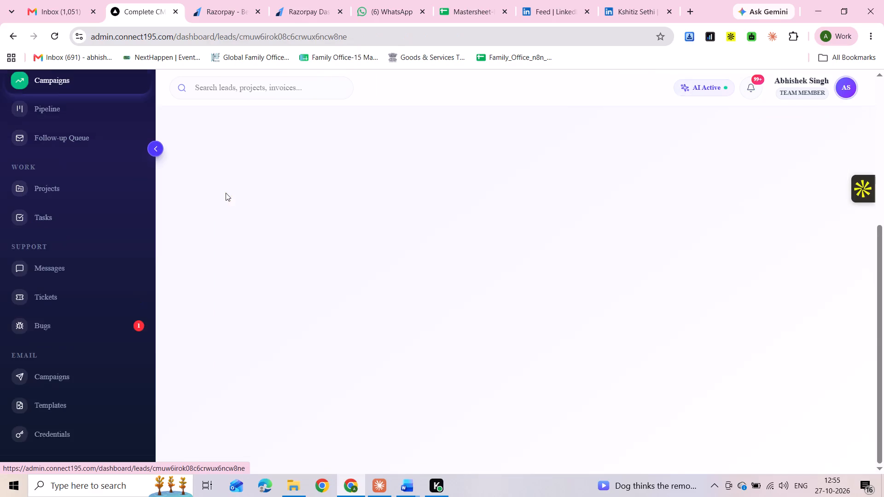
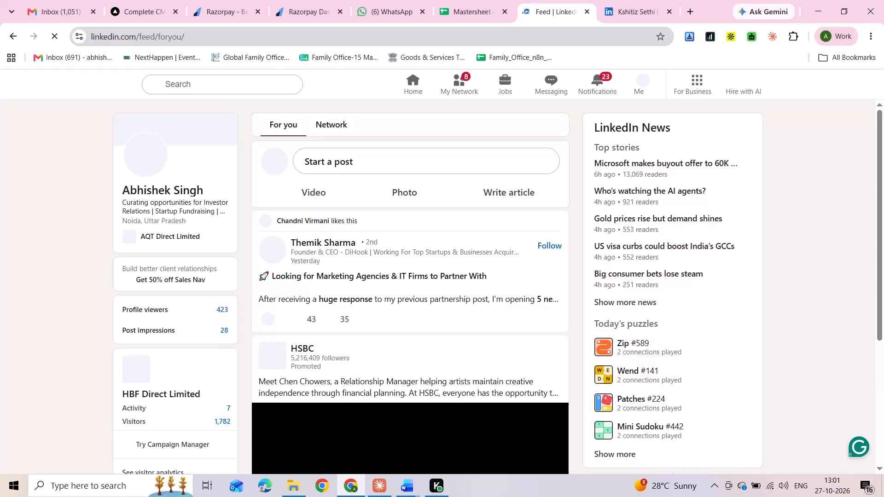
double_click(251, 34)
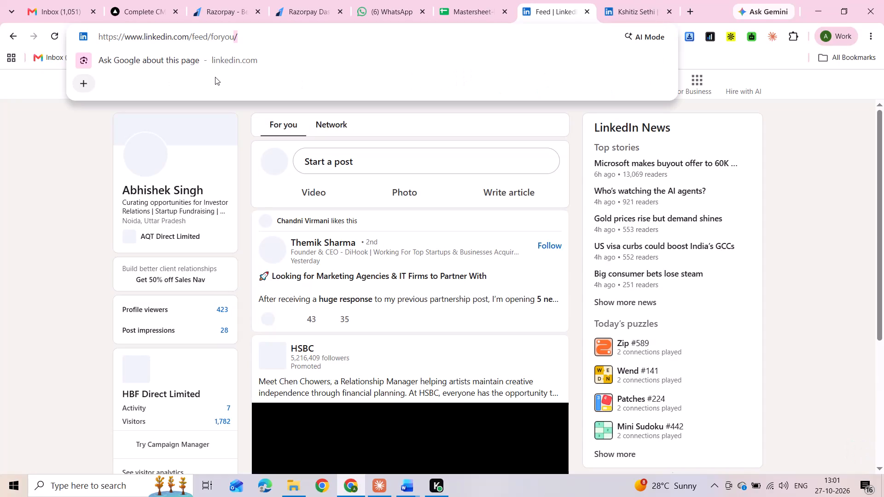
left_click(28, 152)
left_click(190, 85)
left_click(190, 85)
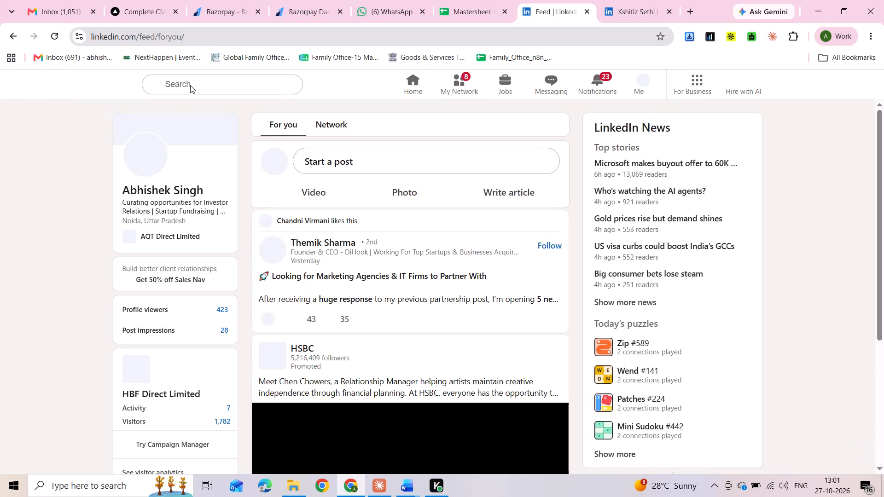
double_click(190, 85)
left_click(192, 86)
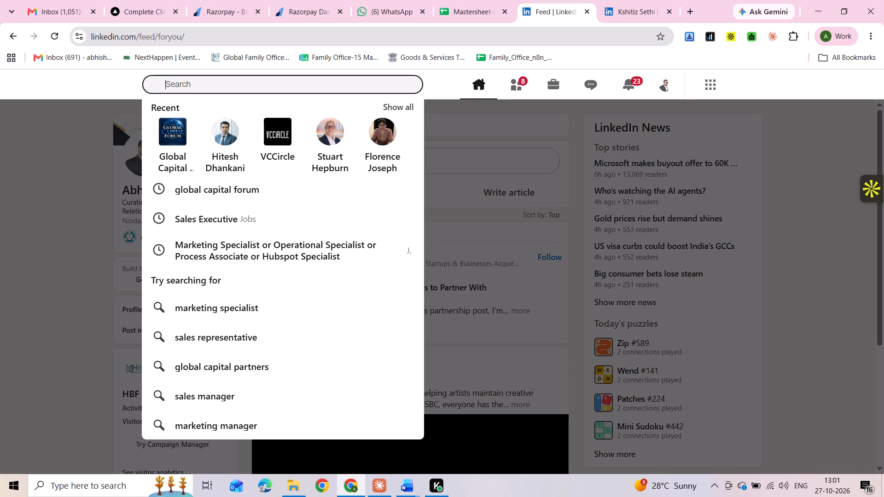
key("shift+a")
scroll(192, 86, "up", 3)
type("nshik")
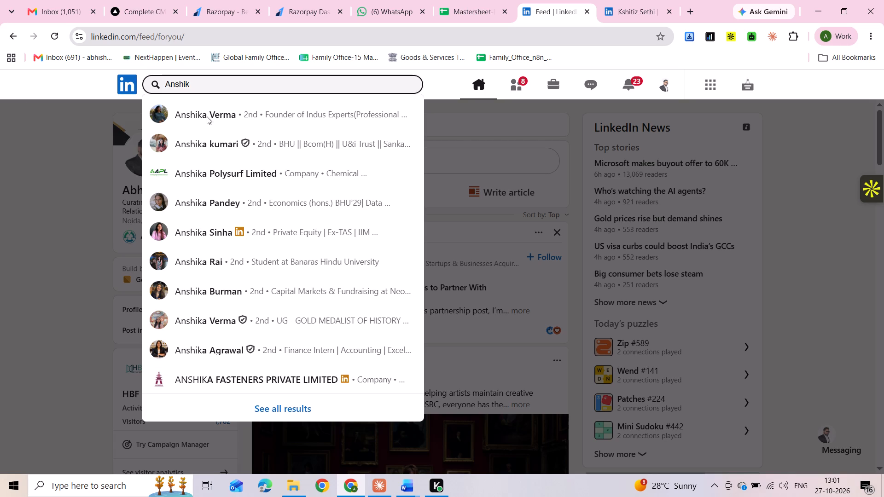
left_click(188, 112)
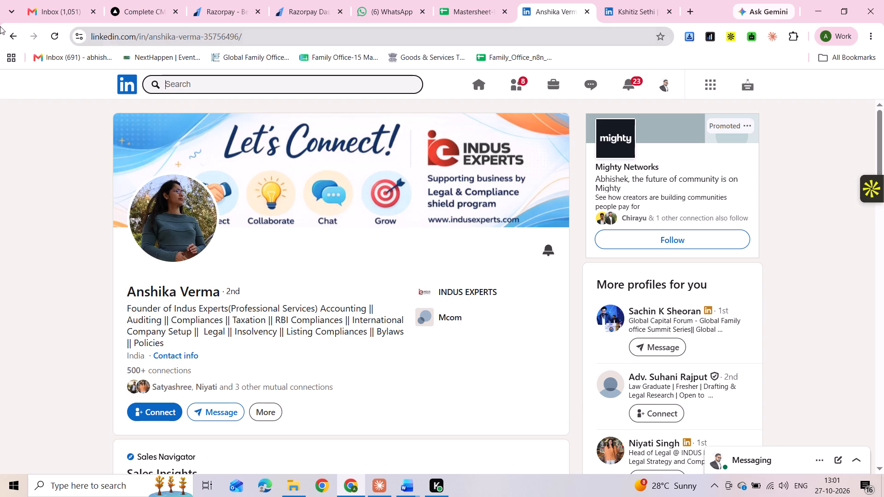
Review the Indus Experts founder's LinkedIn profile, including the sales insights, About section and recent activity posts.
scroll(418, 231, "down", 5)
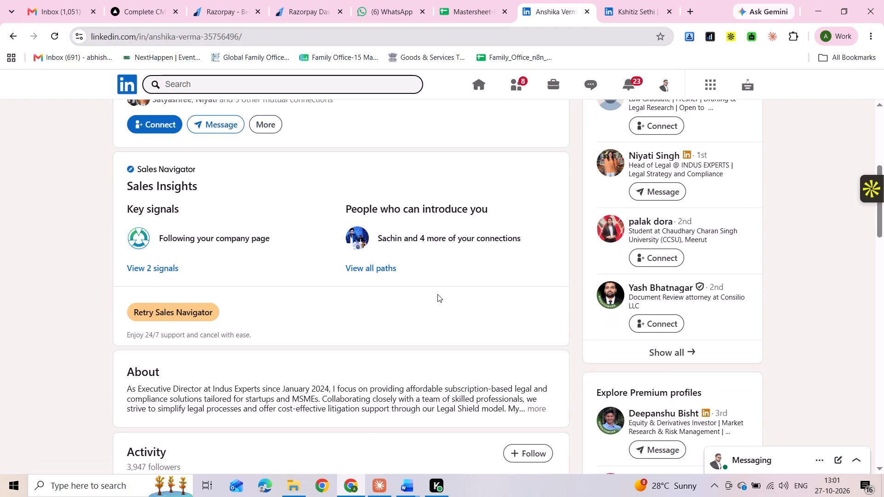
scroll(437, 294, "down", 4)
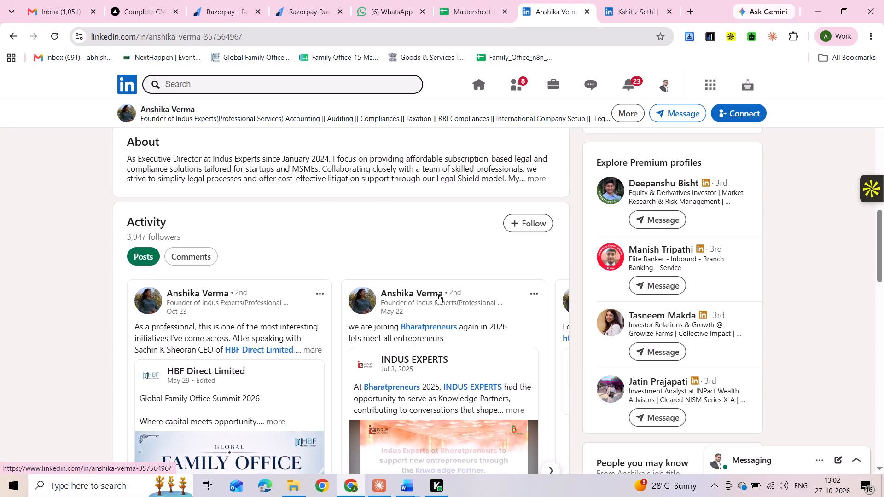
scroll(437, 294, "down", 1)
scroll(370, 348, "down", 1)
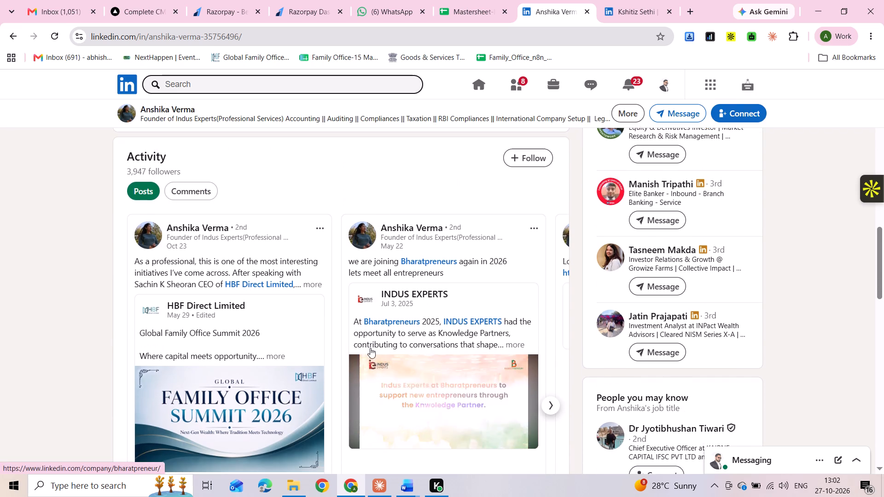
scroll(370, 348, "down", 2)
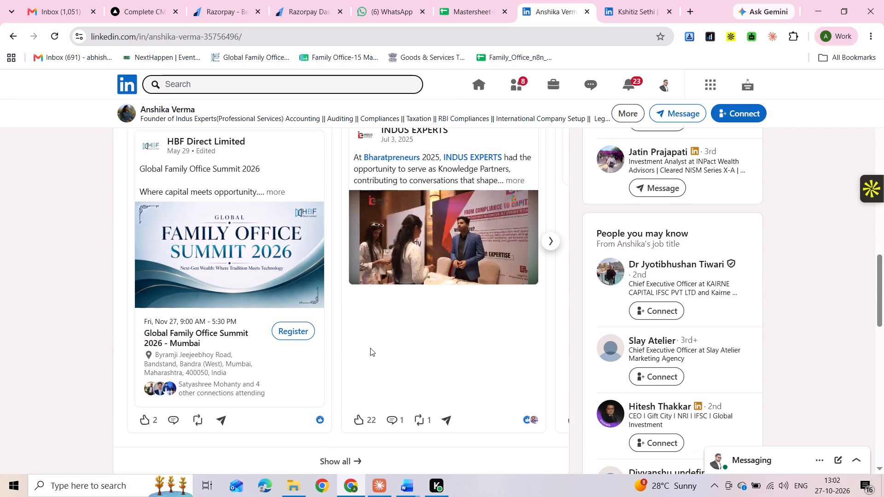
double_click(3, 39)
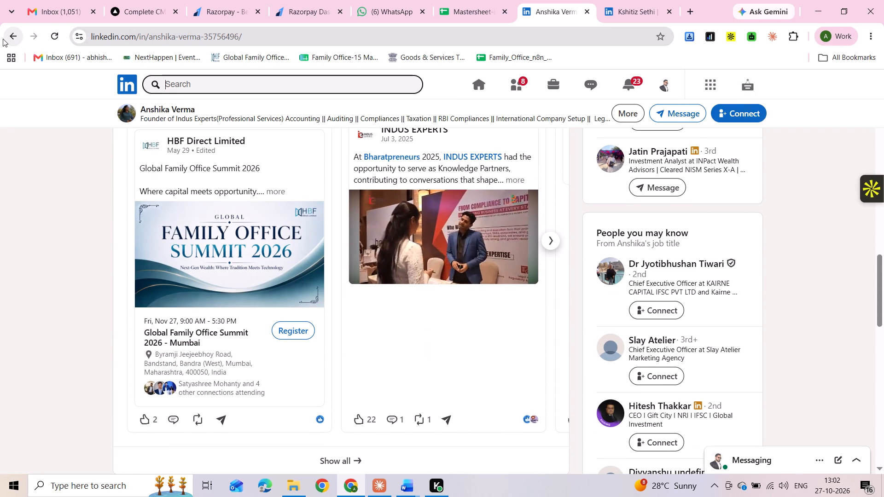
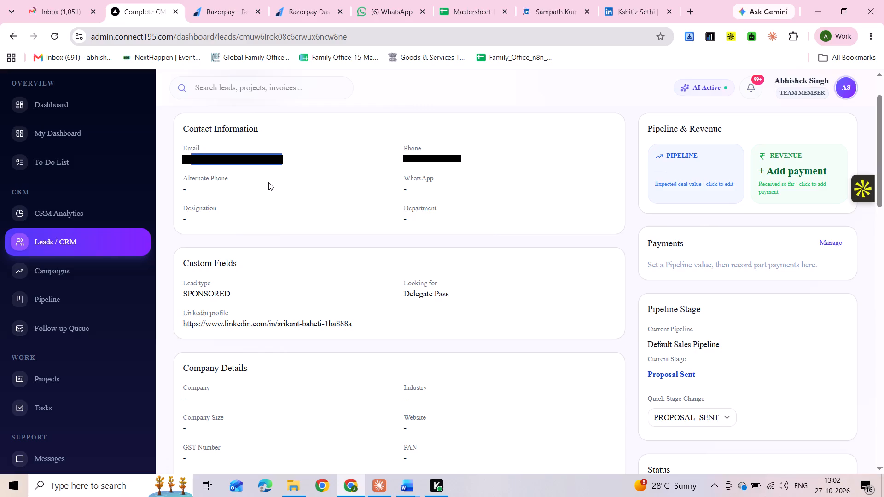
Review the contact information, custom fields and pipeline details on Srikant's lead record.
left_click(269, 183)
scroll(308, 206, "up", 3)
scroll(308, 206, "down", 4)
scroll(308, 206, "up", 4)
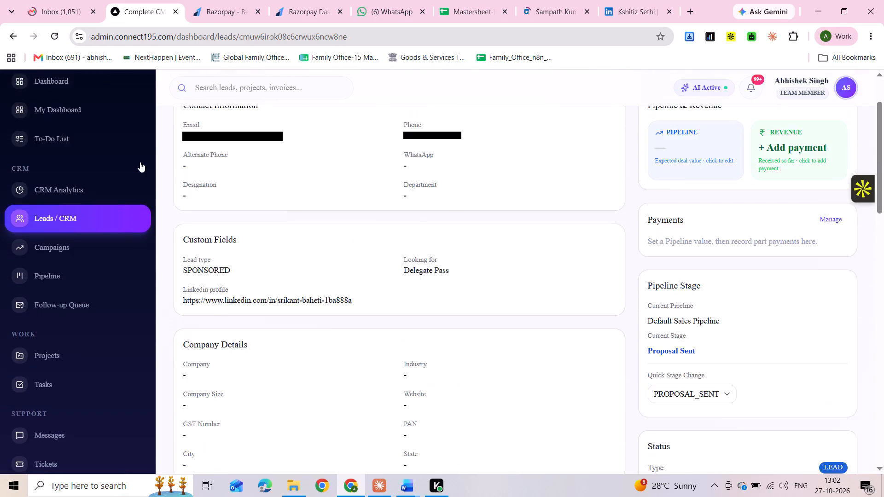
Open the Linkdin Cold Outreach campaign from the CRM's campaign list.
double_click(61, 325)
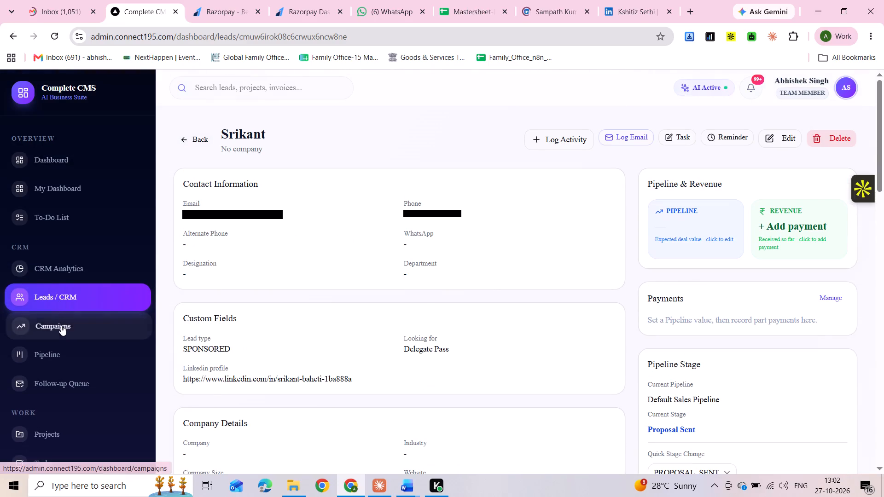
scroll(404, 359, "down", 3)
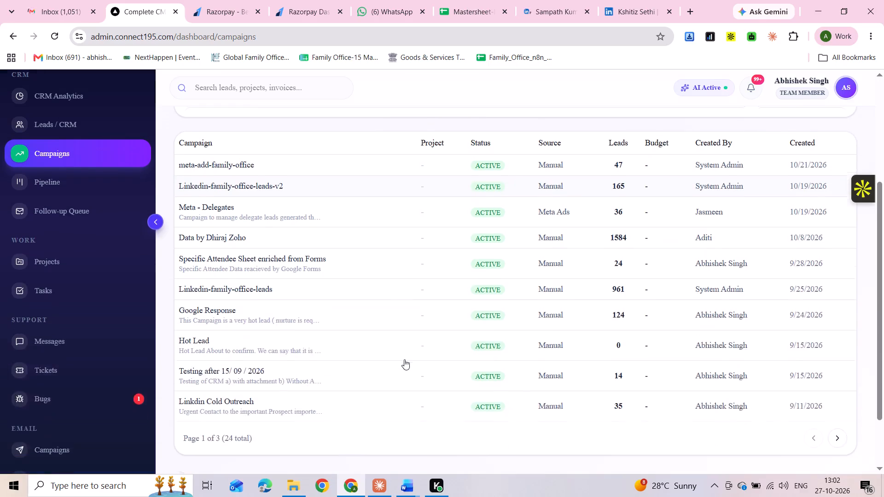
left_click(203, 401)
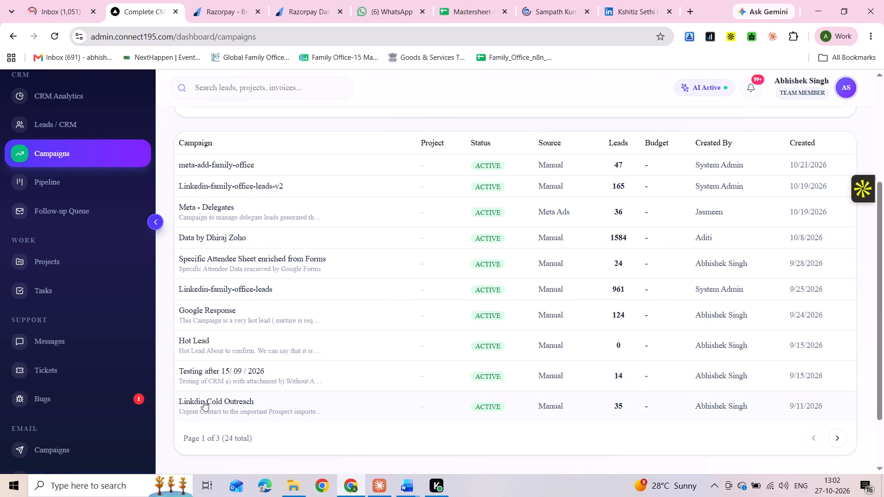
scroll(347, 370, "down", 1)
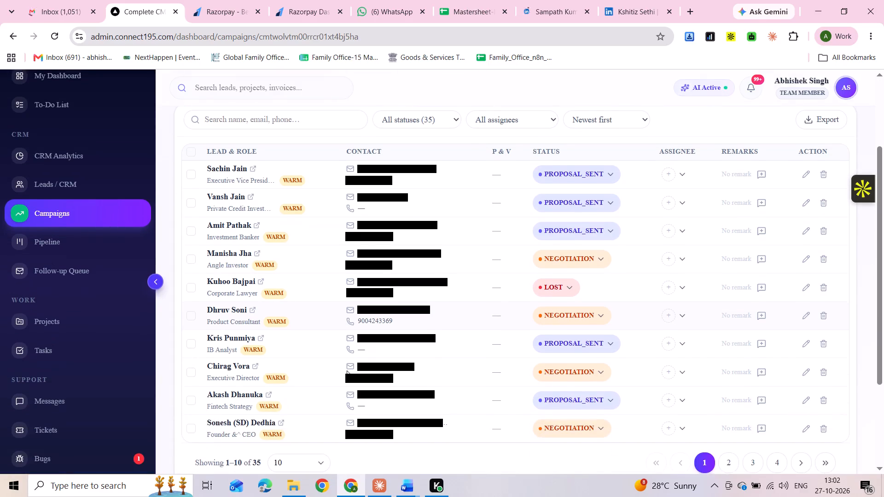
scroll(347, 370, "down", 1)
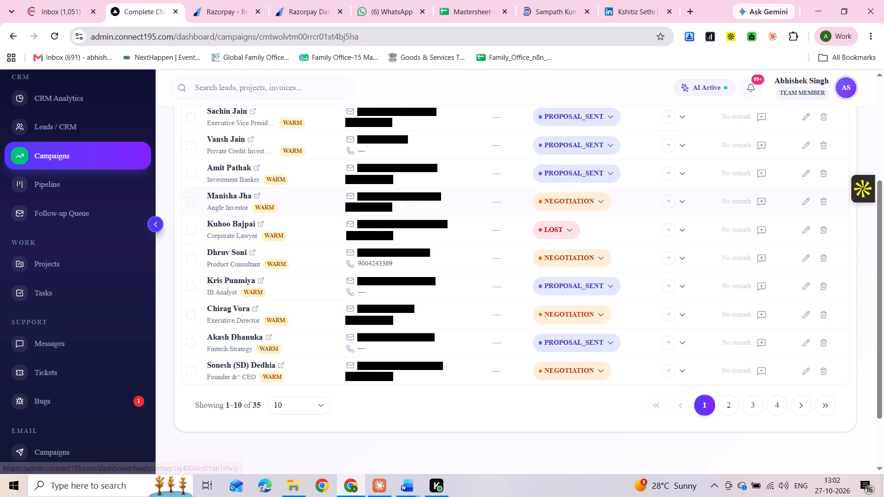
left_click(226, 196)
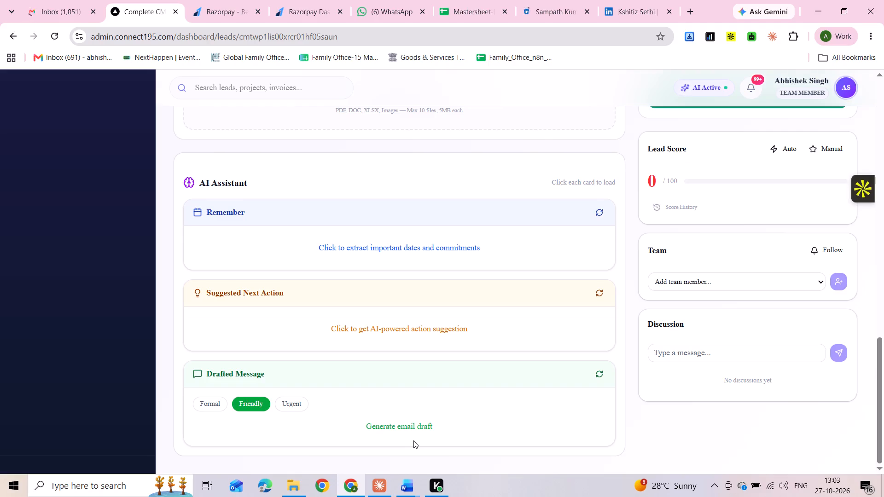
scroll(413, 440, "up", 12)
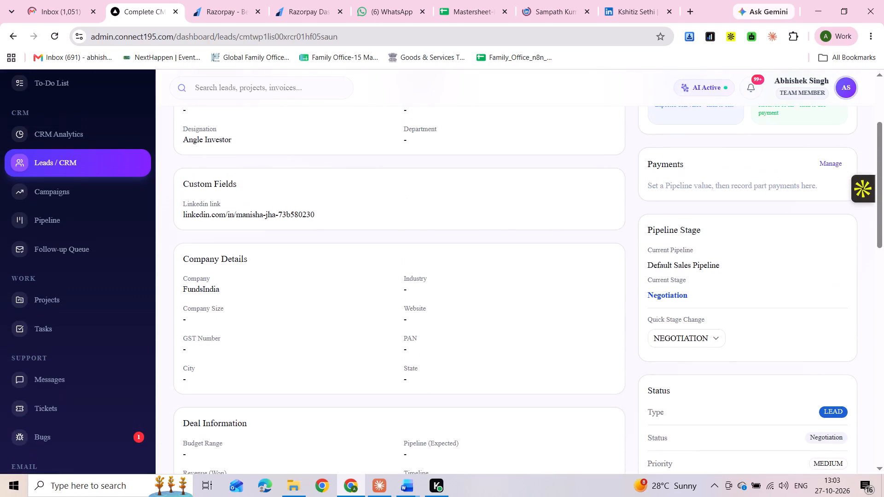
scroll(413, 440, "up", 2)
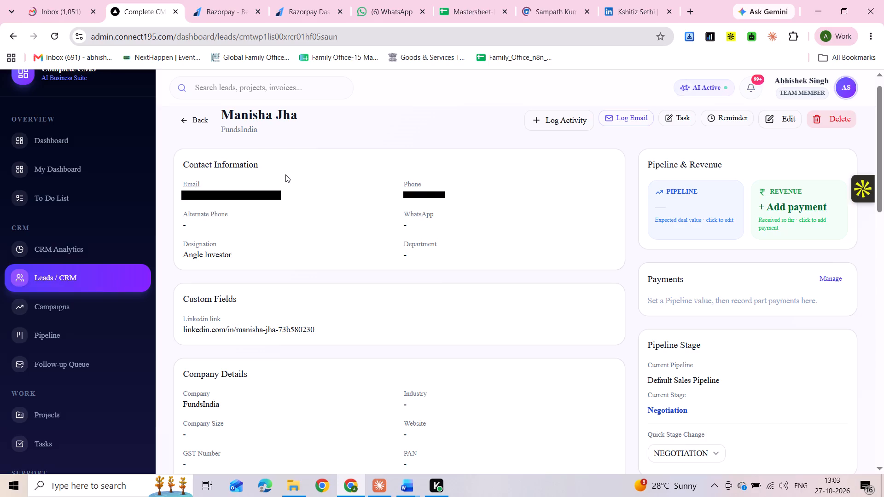
Change the pipeline stage of the FundsIndia lead Manisha to Lost and return to the campaign's lead list.
scroll(883, 227, "down", 4)
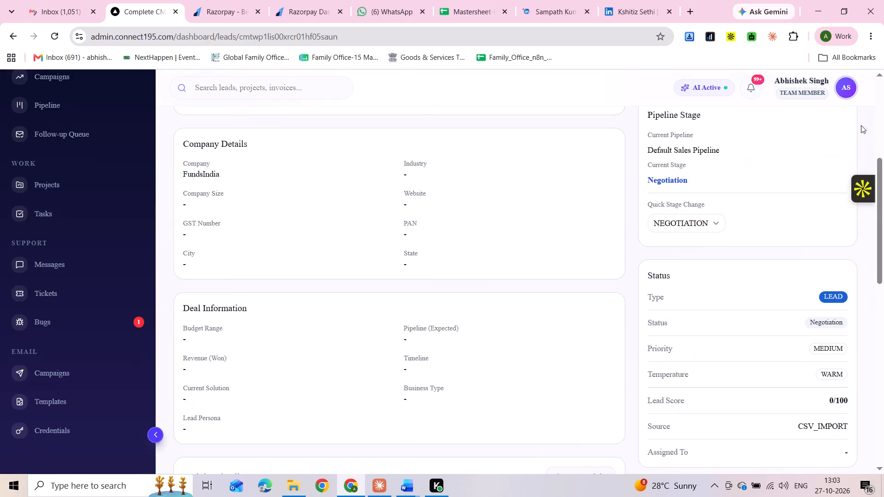
left_click(685, 224)
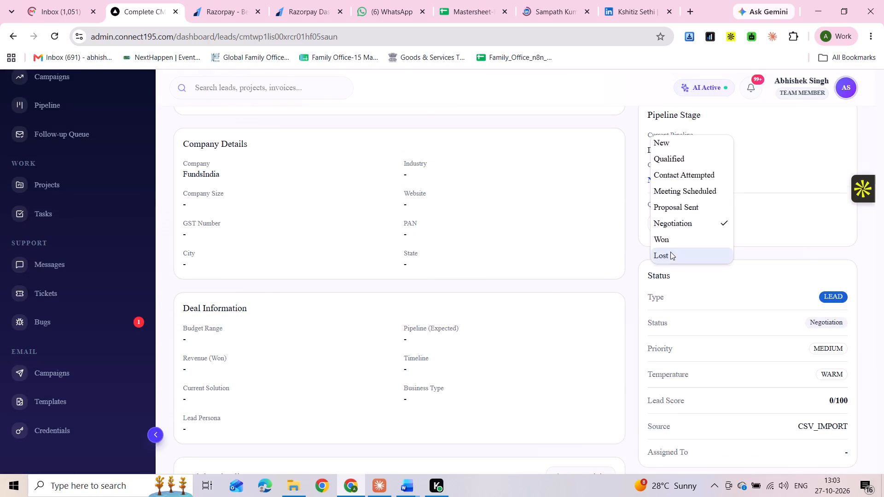
left_click(670, 252)
scroll(485, 241, "up", 6)
scroll(196, 162, "up", 8)
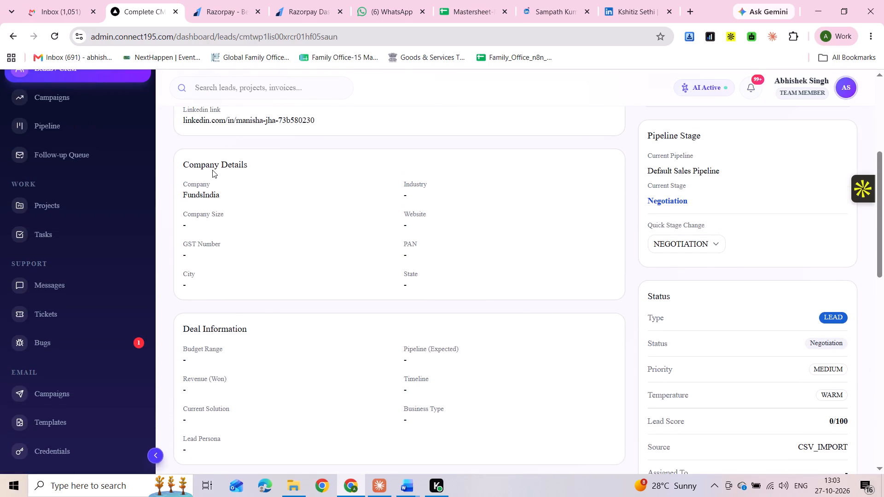
scroll(212, 170, "up", 8)
scroll(208, 161, "down", 3)
scroll(204, 174, "up", 1)
scroll(407, 237, "down", 2)
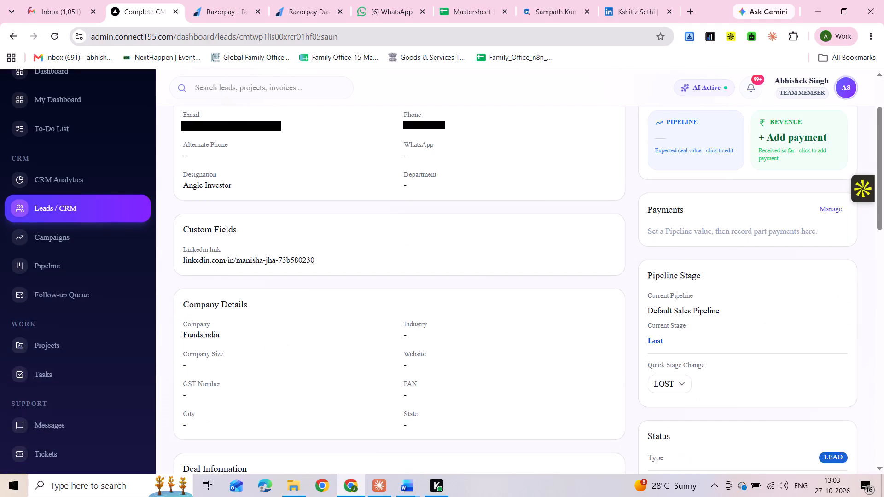
scroll(406, 240, "up", 4)
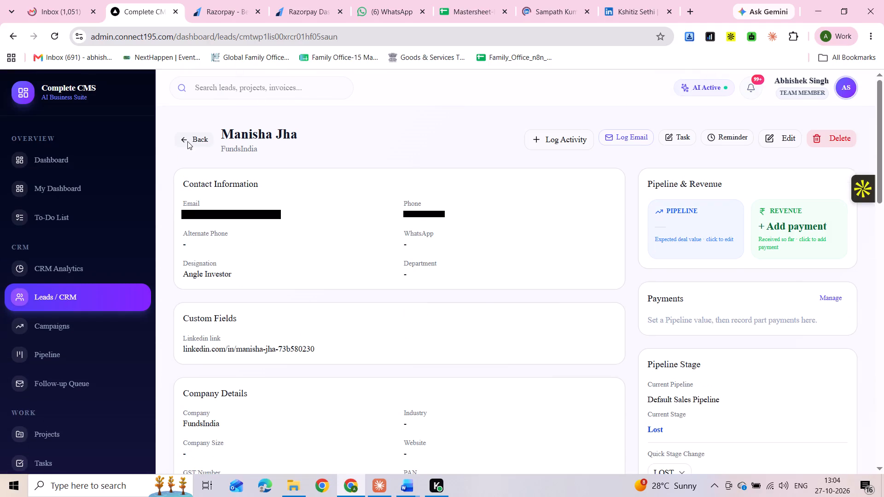
left_click(187, 141)
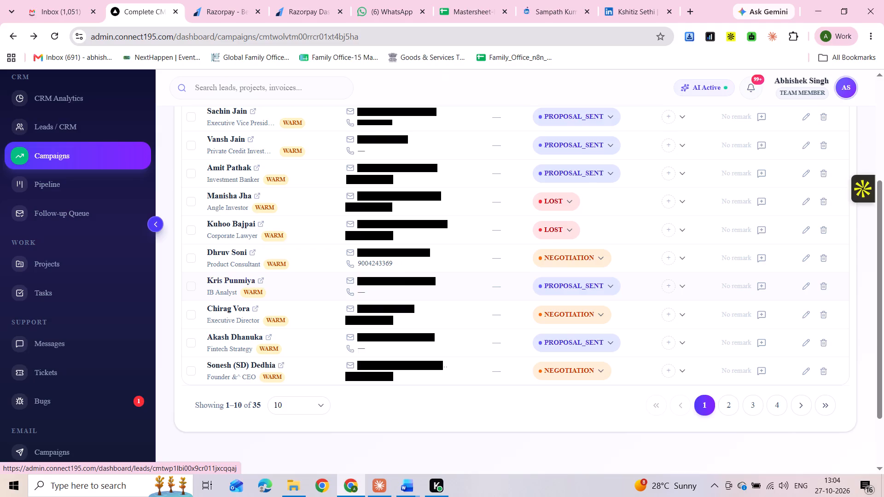
Review the details and activity timeline of Sachin, the Executive Vice President lead, and return to the campaign's lead list.
scroll(228, 245, "up", 1)
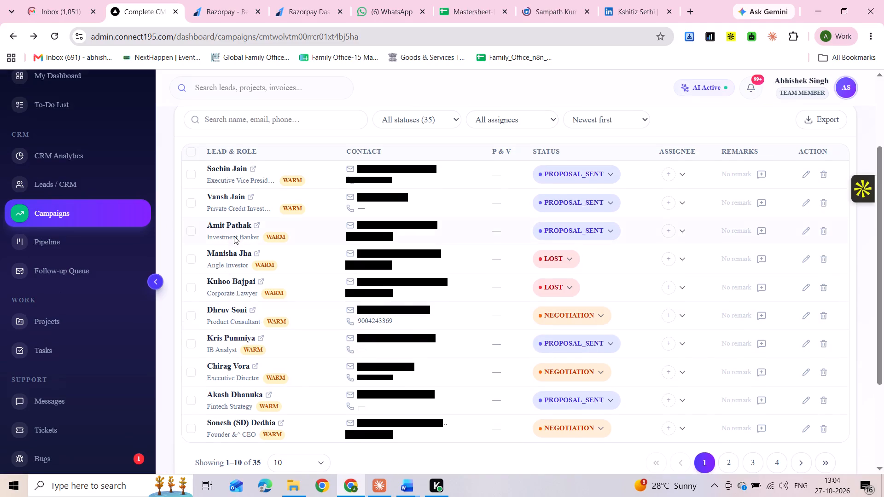
left_click(226, 171)
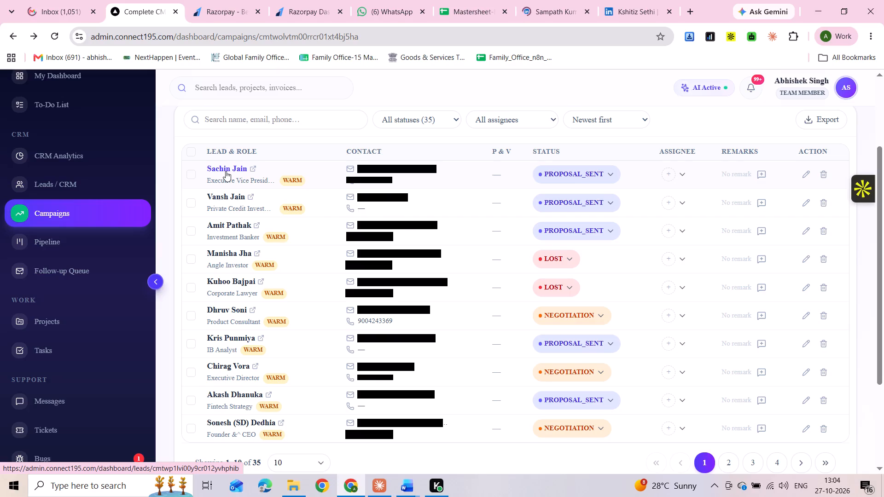
scroll(300, 271, "down", 3)
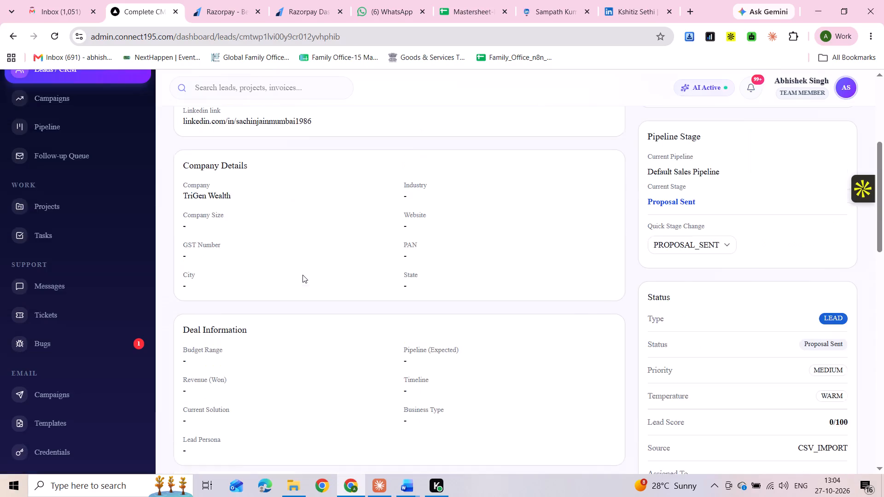
scroll(302, 275, "down", 4)
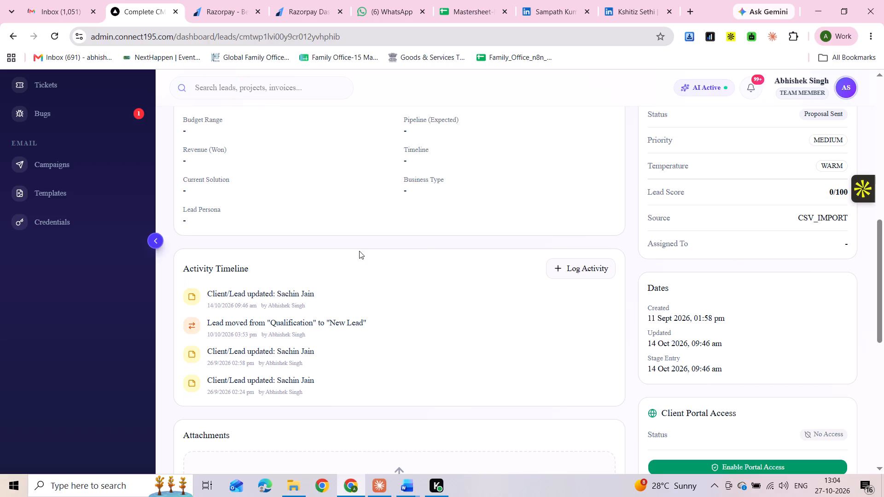
scroll(359, 251, "up", 1)
scroll(359, 251, "down", 1)
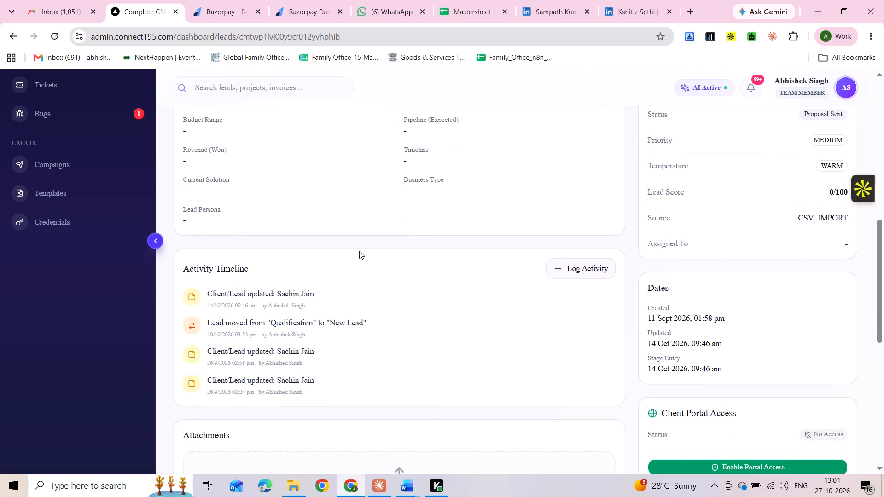
scroll(359, 251, "up", 3)
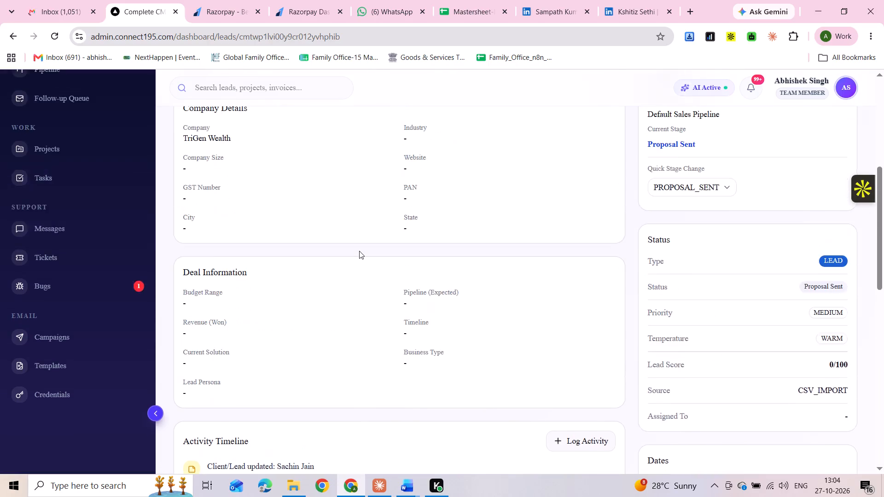
scroll(359, 251, "up", 4)
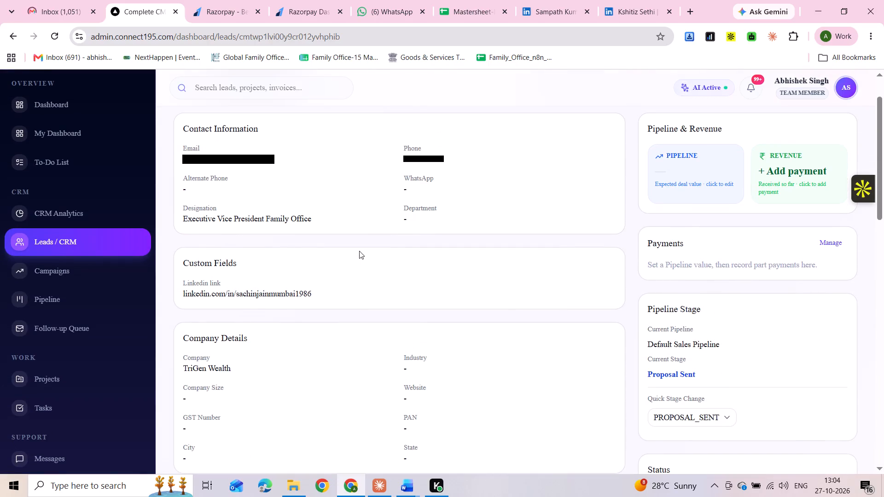
scroll(359, 251, "up", 3)
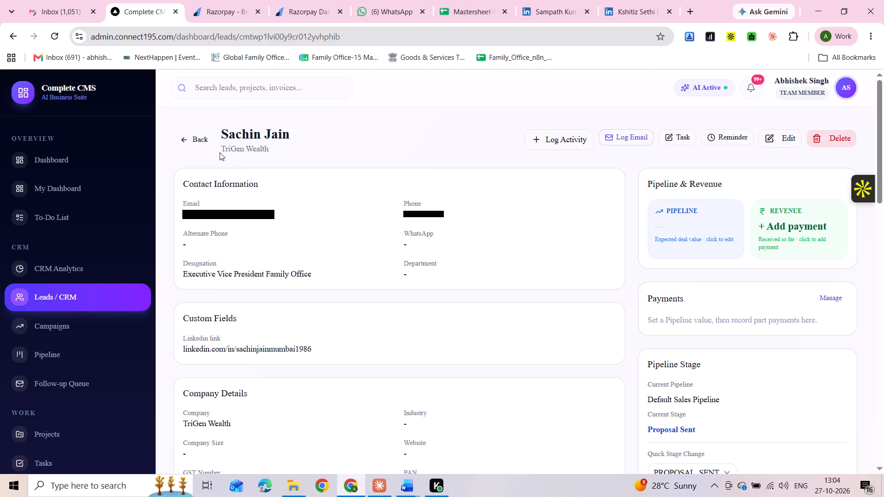
left_click(187, 143)
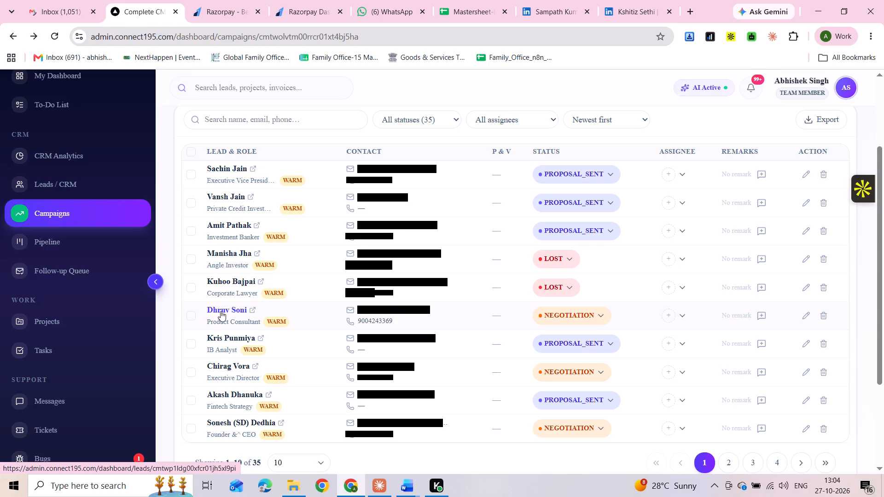
Review the details and activity timeline of Kris, the IB Analyst lead, and return to the campaign's lead list.
left_click(228, 339)
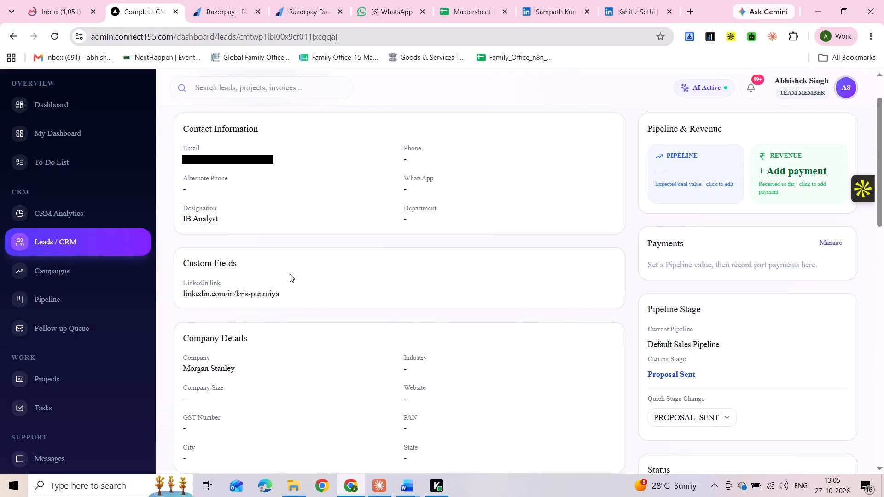
scroll(233, 273, "up", 2)
scroll(239, 267, "down", 5)
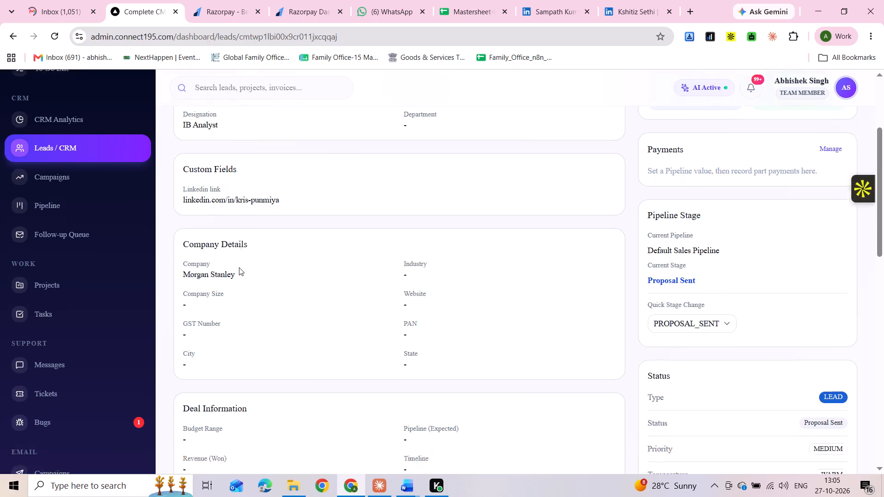
scroll(239, 267, "down", 5)
scroll(239, 267, "up", 6)
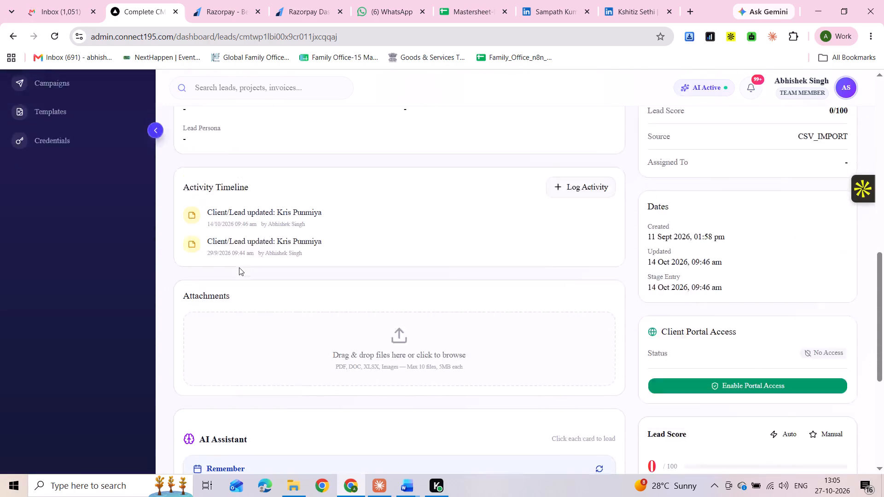
scroll(239, 267, "up", 5)
left_click(180, 137)
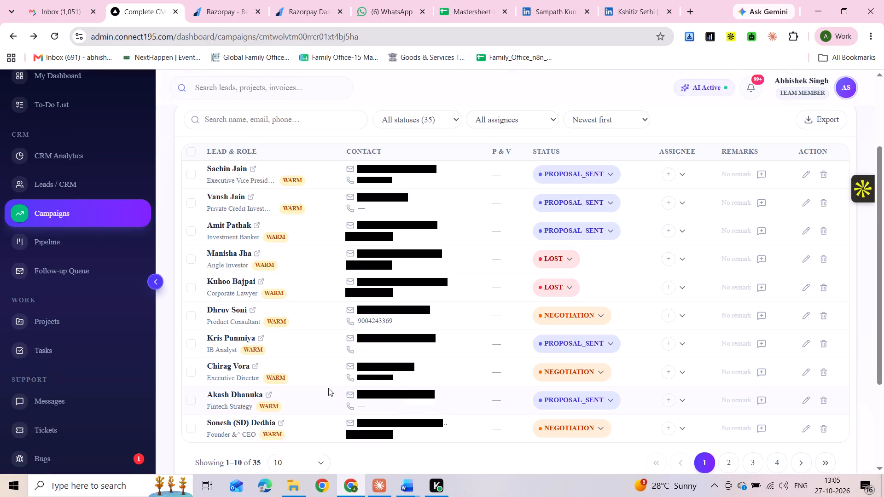
Open the lead record of Sonesh, the founder and CEO, and review its details.
scroll(328, 388, "down", 2)
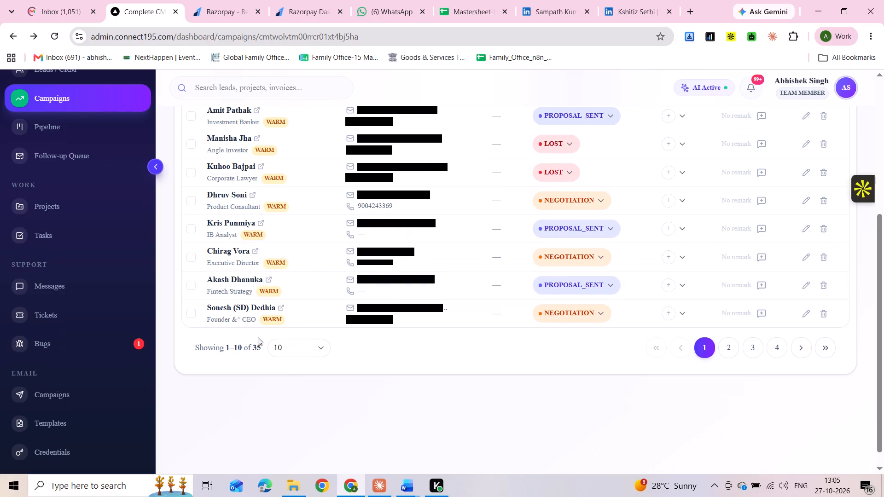
left_click(255, 308)
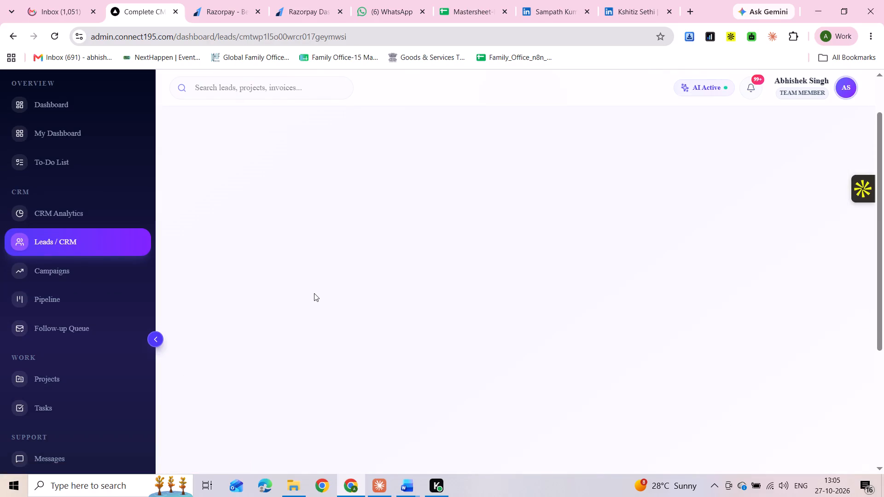
scroll(314, 293, "up", 2)
scroll(314, 293, "down", 1)
scroll(314, 293, "up", 2)
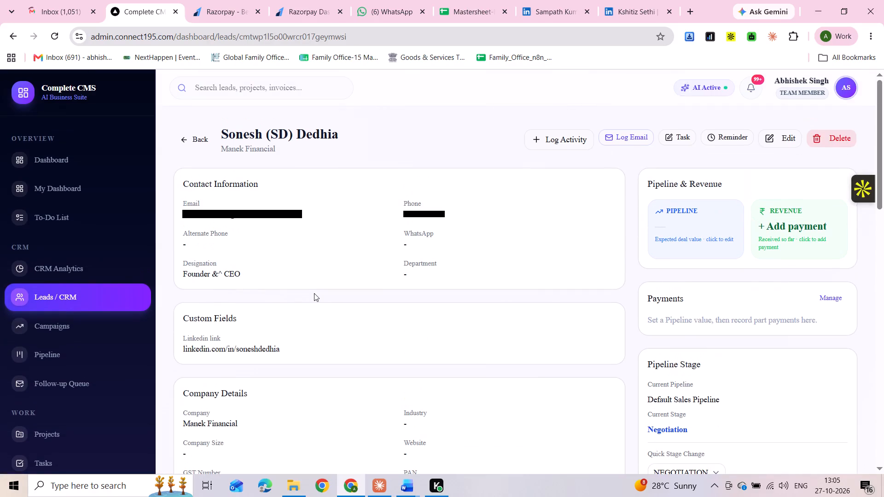
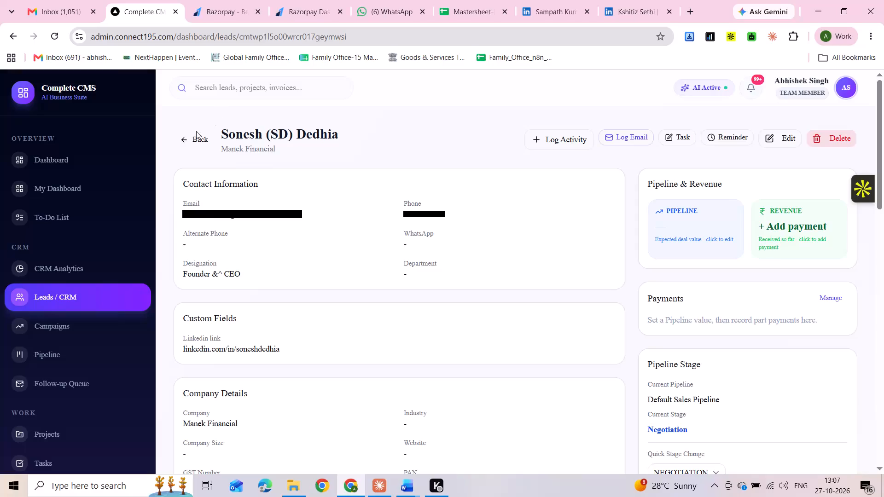
Leave the lead record of Sonesh, the founder and CEO, and return to the campaign's lead list.
left_click(191, 137)
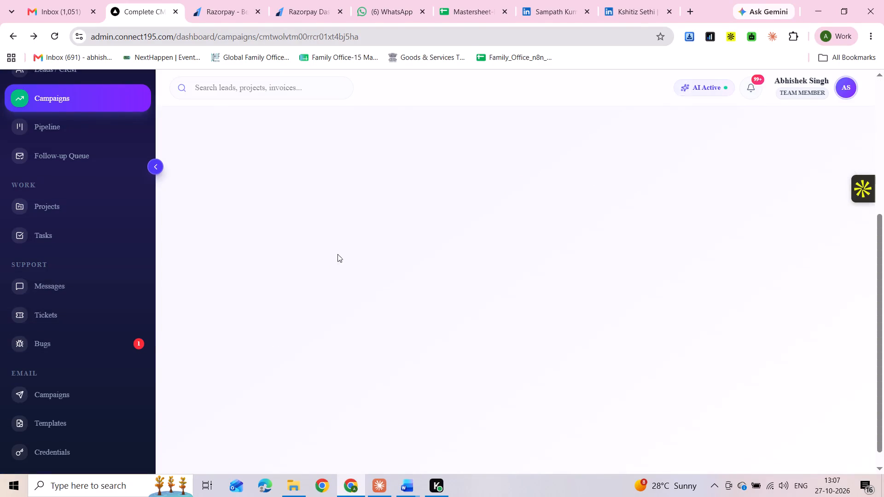
scroll(79, 235, "up", 3)
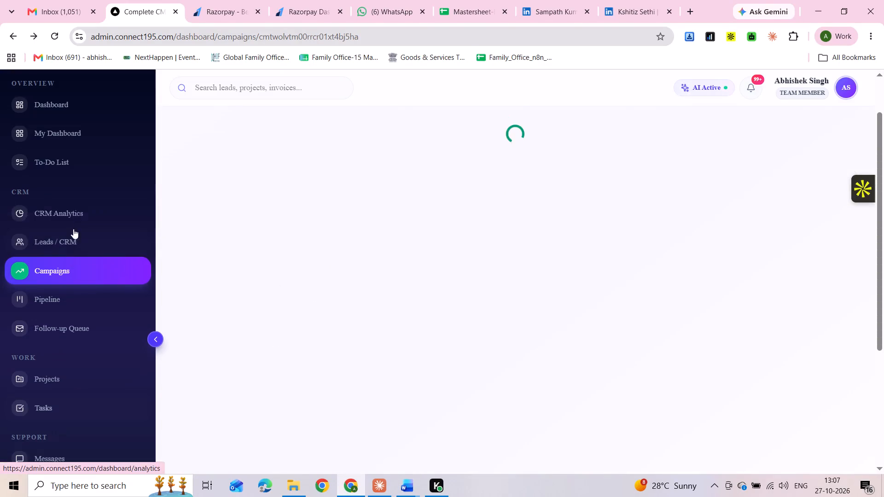
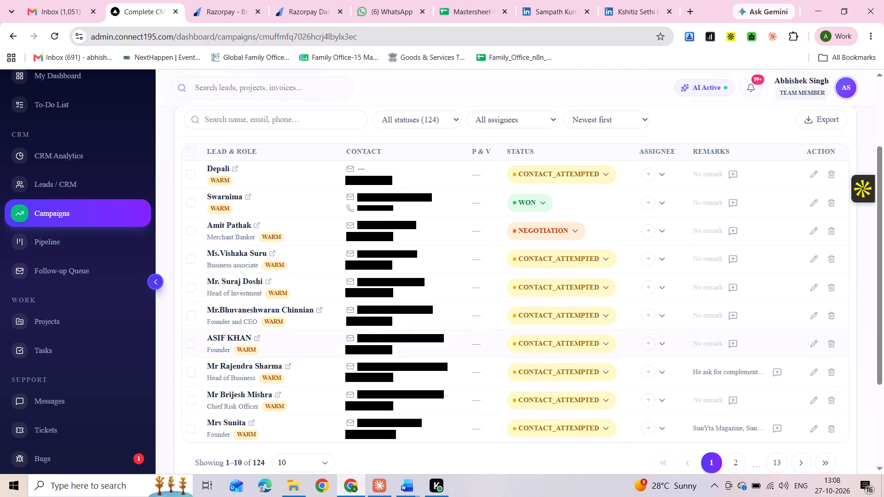
Open the lead record of the Head of Business at BSE Ltd and review its activity timeline and deal details.
left_click(235, 370)
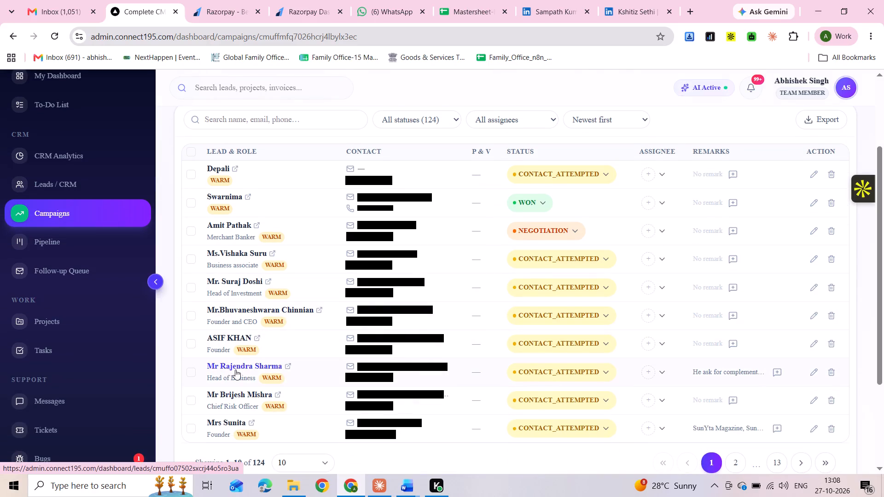
scroll(439, 391, "down", 7)
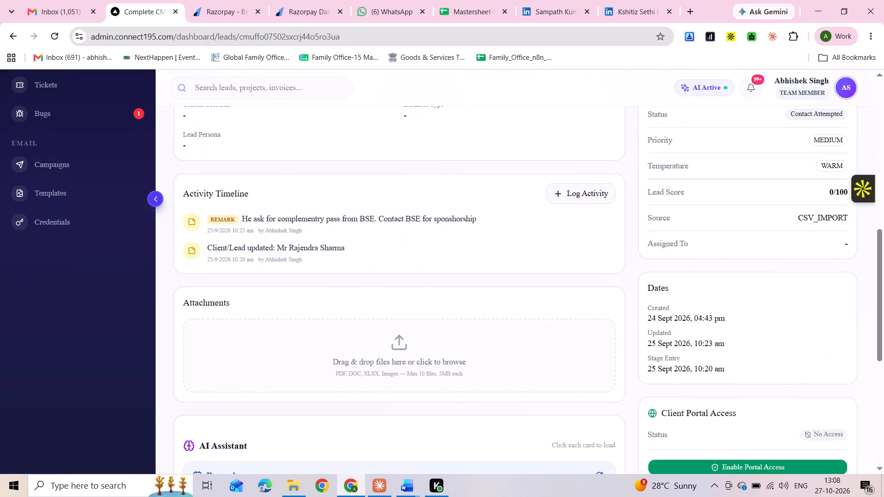
scroll(439, 391, "up", 6)
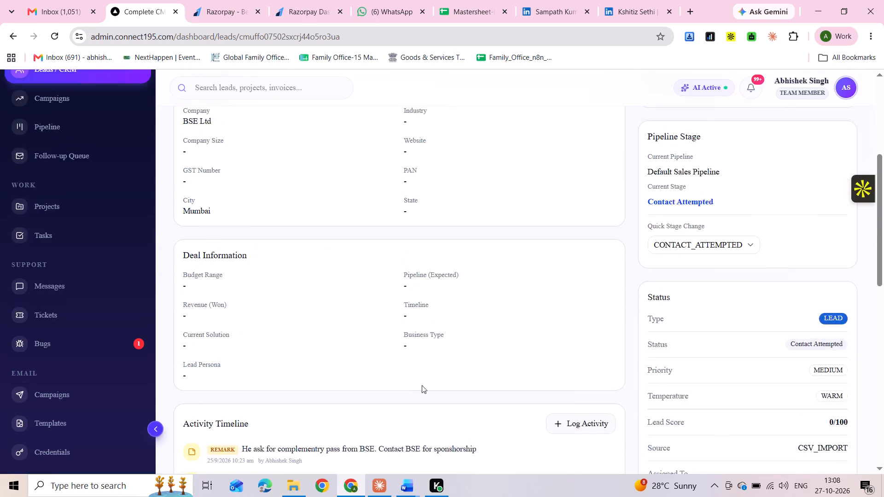
Leave the lead record of the Head of Business at BSE Ltd and return to the campaign's lead list.
scroll(422, 385, "up", 3)
left_click(185, 139)
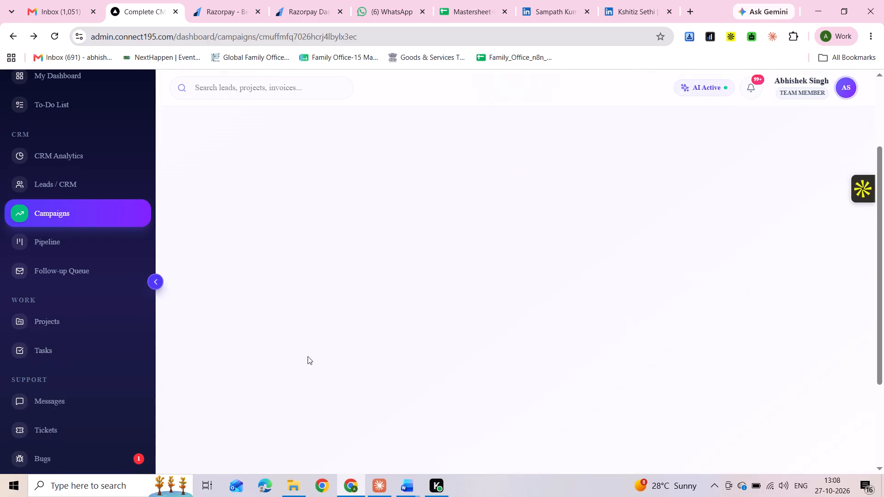
Open the lead record of the Chief Risk Officer at Neo Mutual Fund and go through its contact and company details.
scroll(306, 357, "down", 2)
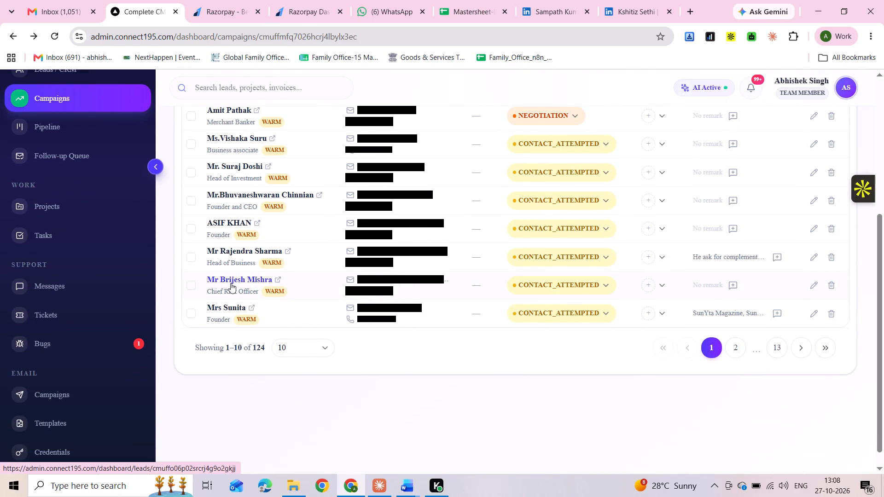
left_click(231, 283)
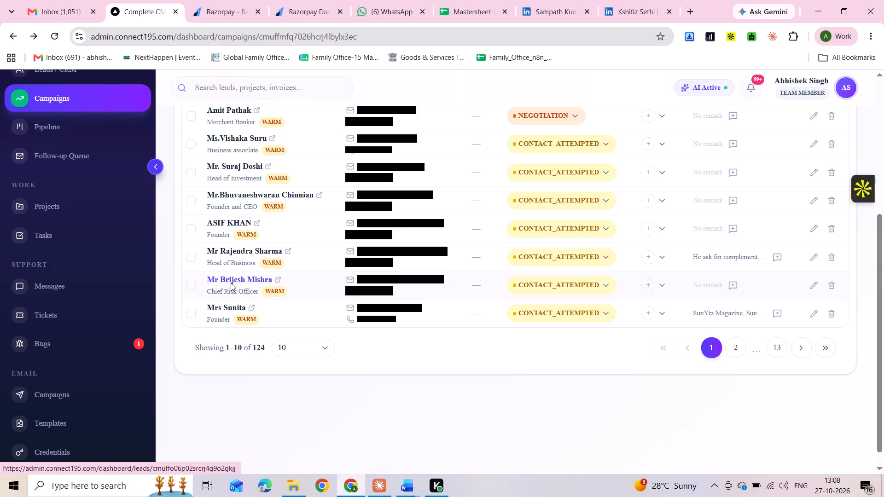
scroll(311, 307, "up", 1)
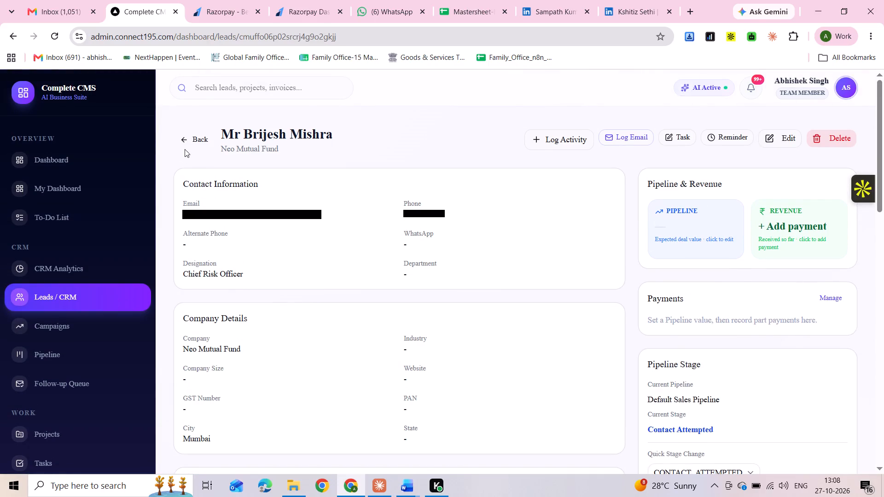
left_click(183, 216)
left_click_drag(183, 216, 384, 214)
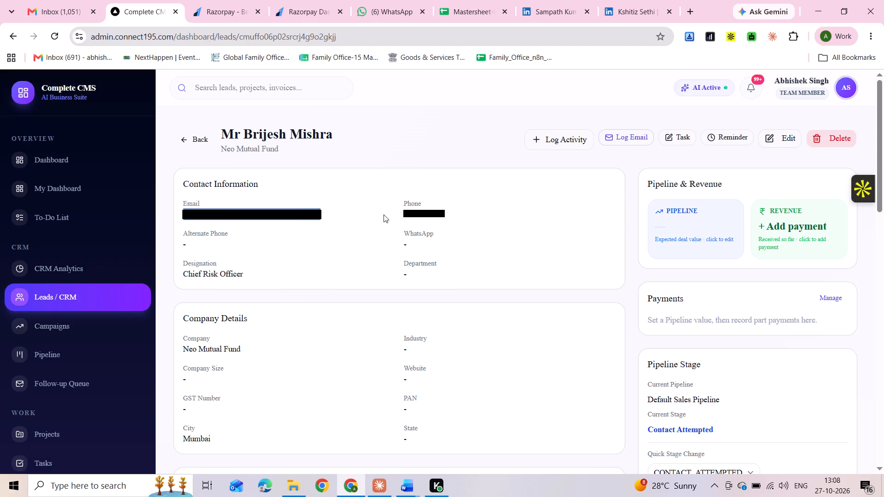
left_click_drag(384, 214, 268, 276)
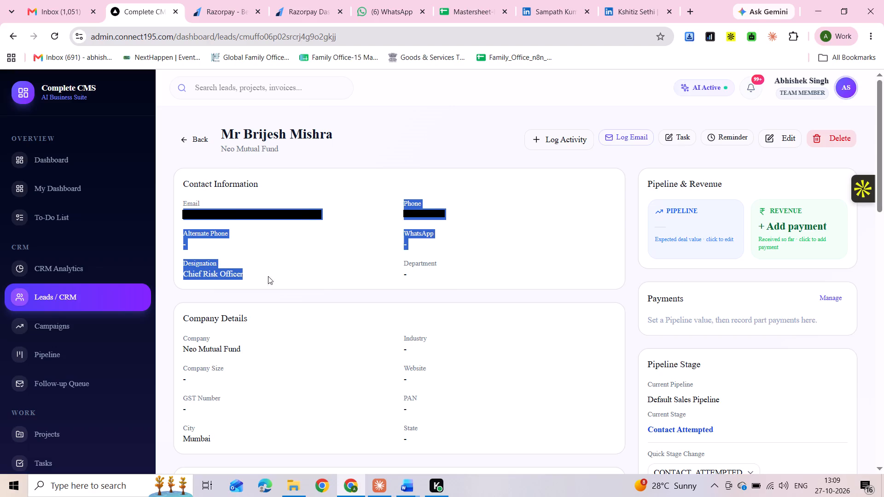
left_click_drag(268, 276, 442, 277)
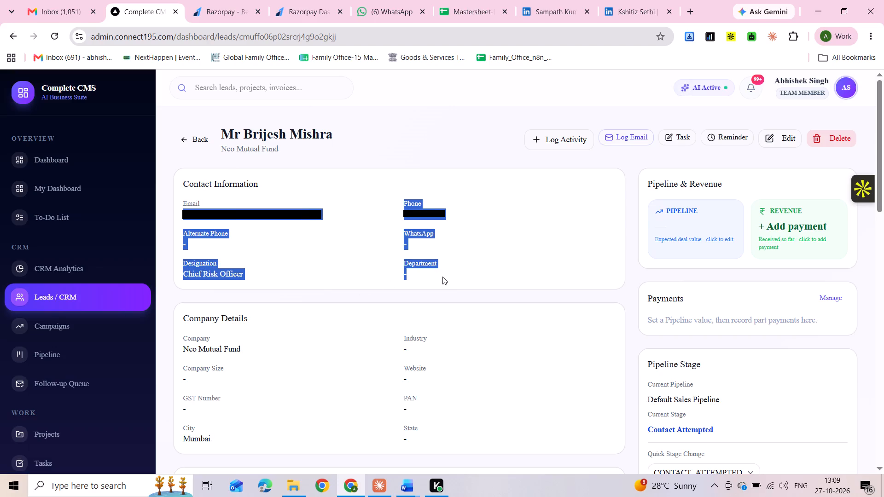
left_click_drag(442, 277, 220, 359)
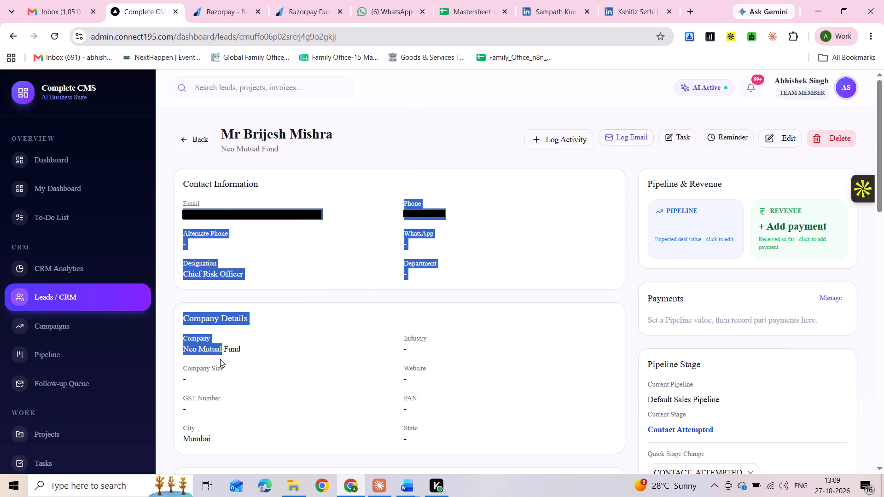
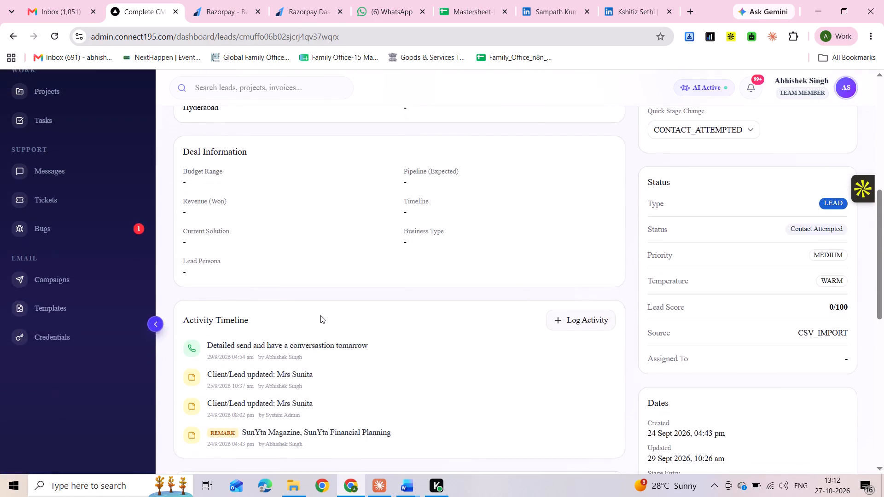
Review the SunYta founder's lead record, covering the activity timeline, deal information, company details and contact information.
scroll(321, 315, "down", 1)
scroll(347, 330, "up", 1)
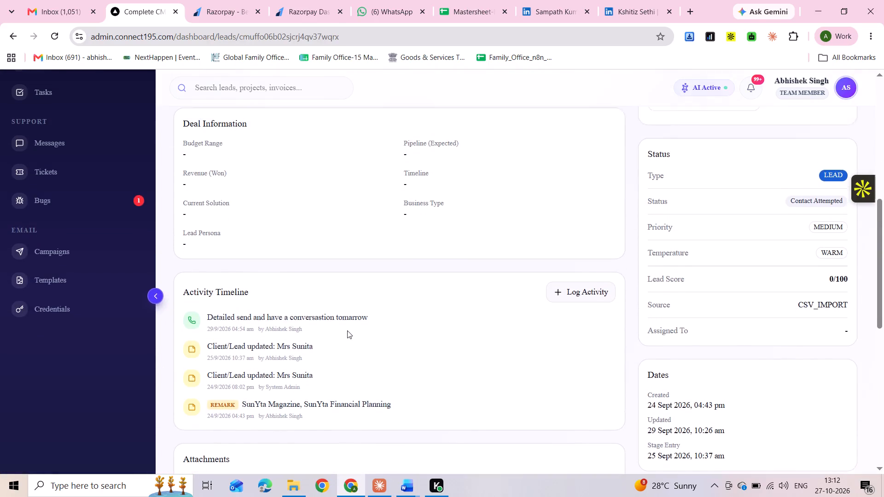
scroll(347, 330, "up", 7)
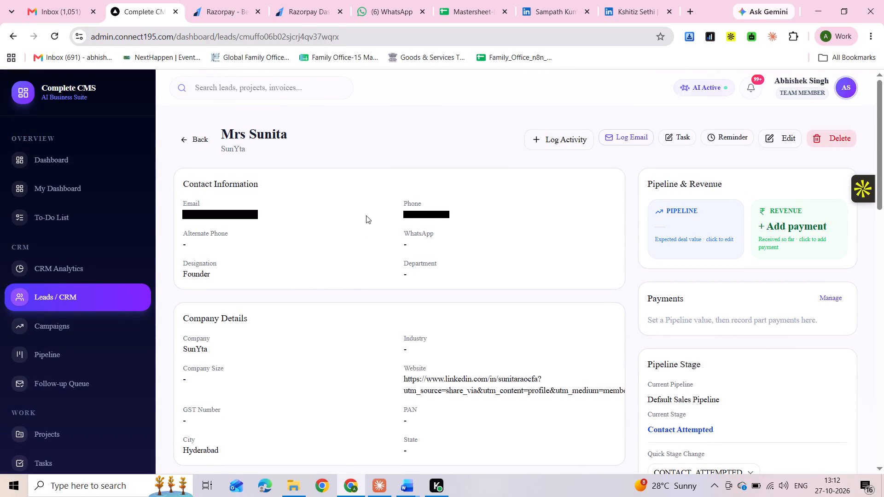
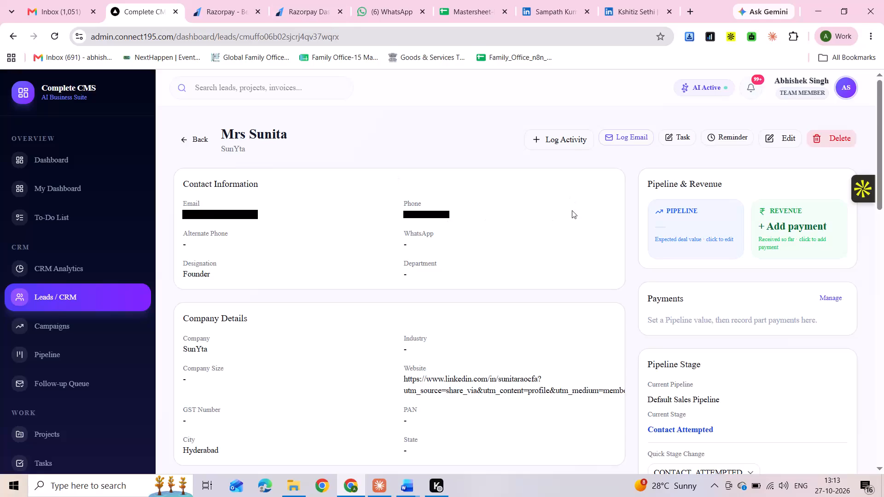
Finish reviewing the SunYta founder's contact and company details and return to the campaign's lead list.
scroll(546, 186, "down", 5)
scroll(534, 222, "down", 3)
scroll(509, 202, "up", 7)
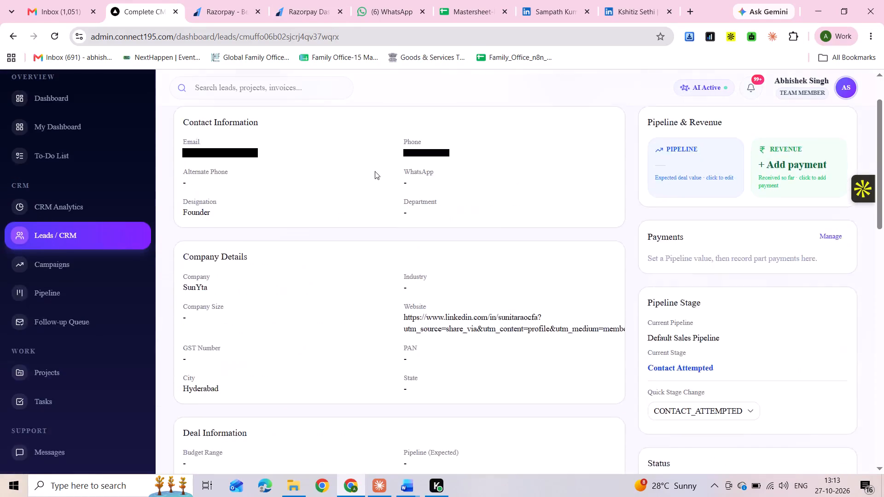
scroll(375, 171, "up", 13)
double_click(186, 142)
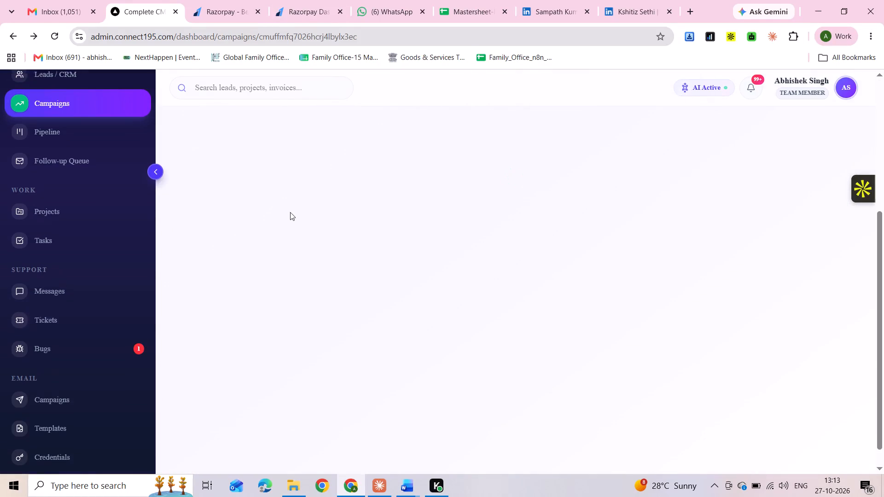
Go to page 2 of the campaign's lead list and look through its leads, statuses and remarks.
left_click(377, 395)
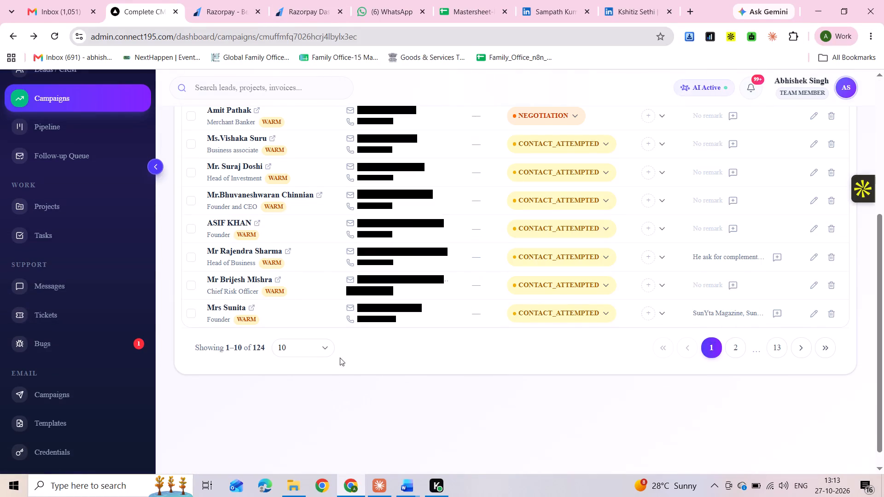
left_click(738, 348)
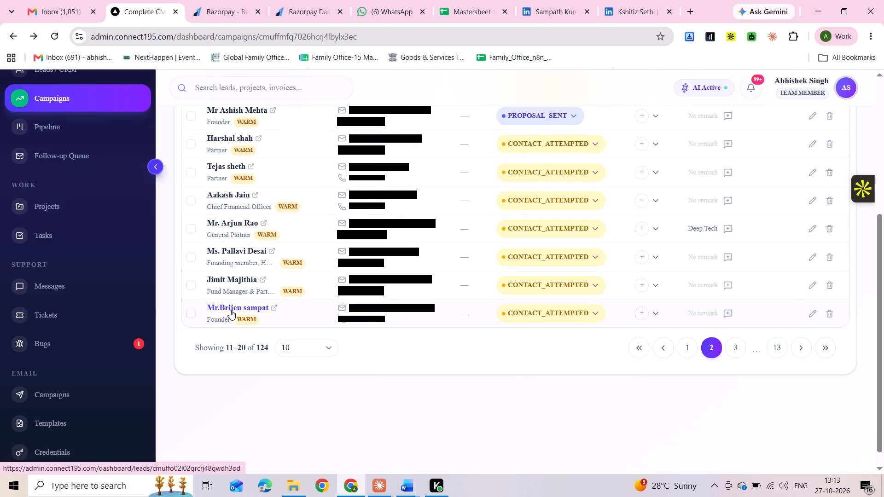
scroll(237, 204, "up", 2)
scroll(237, 204, "down", 1)
scroll(238, 204, "up", 1)
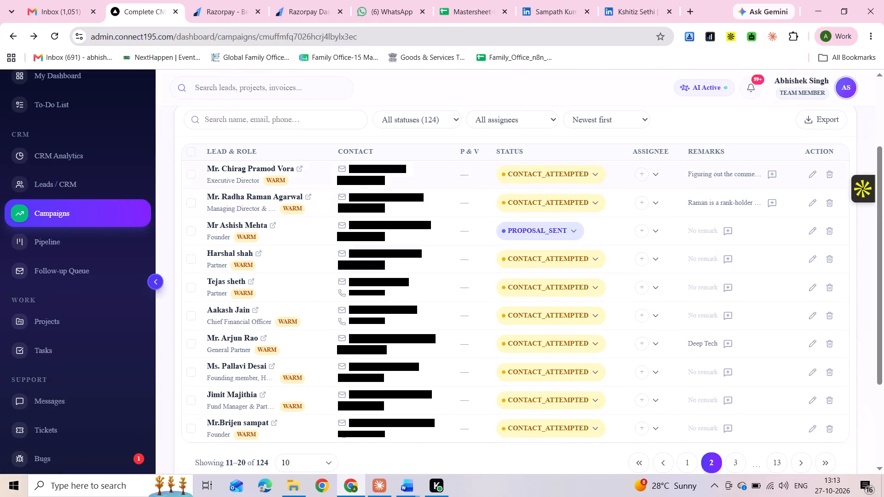
Open the lead record of the Executive Director at Dam Capital and review the contact details, deal information and activity timeline.
left_click(230, 168)
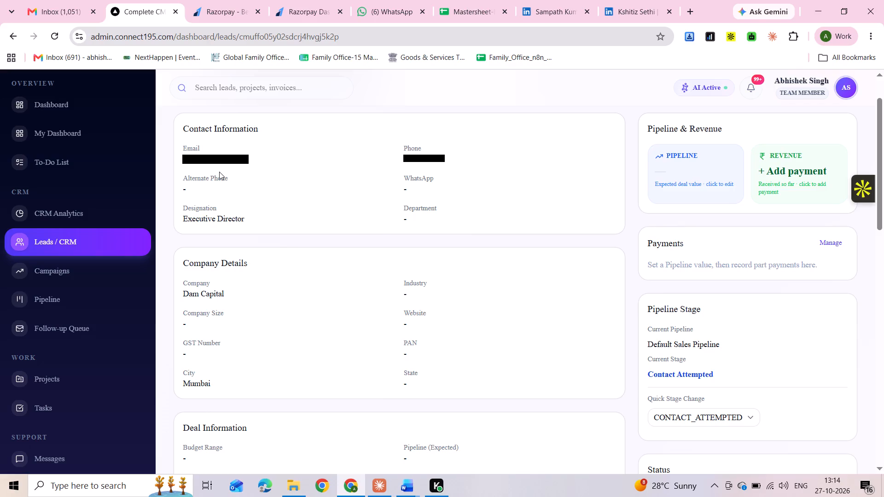
scroll(221, 252, "up", 3)
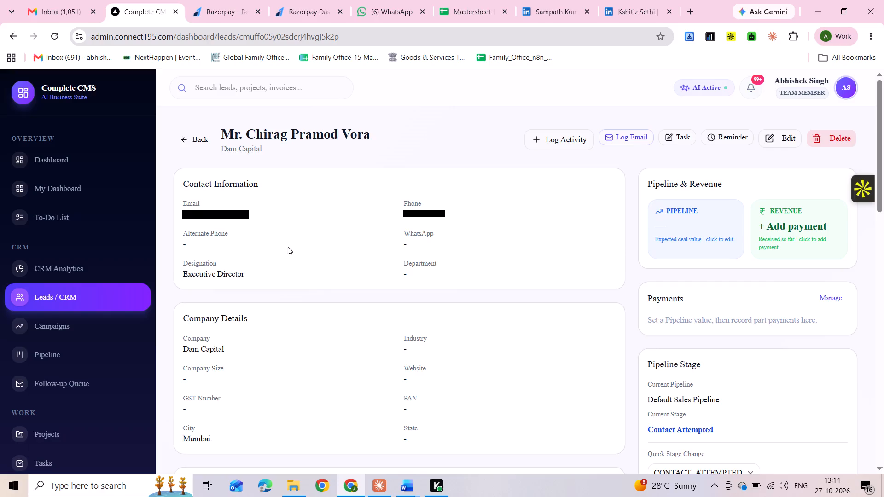
scroll(311, 287, "down", 2)
scroll(334, 317, "down", 3)
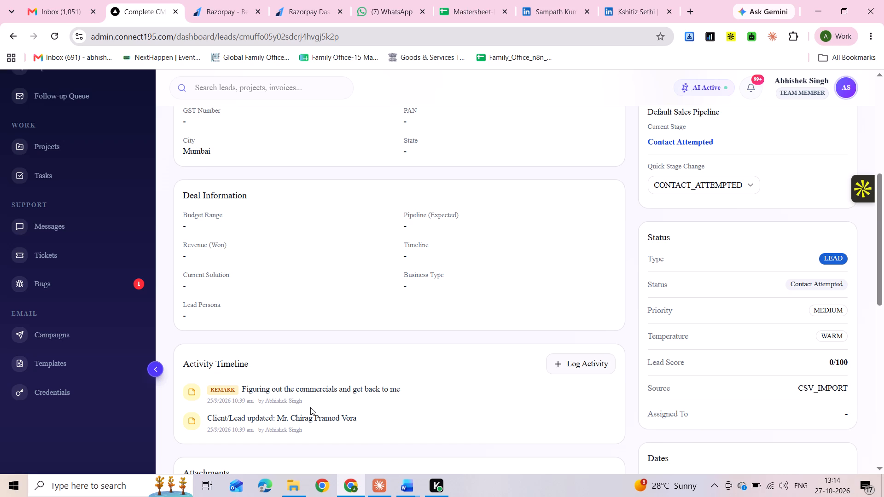
scroll(310, 407, "down", 1)
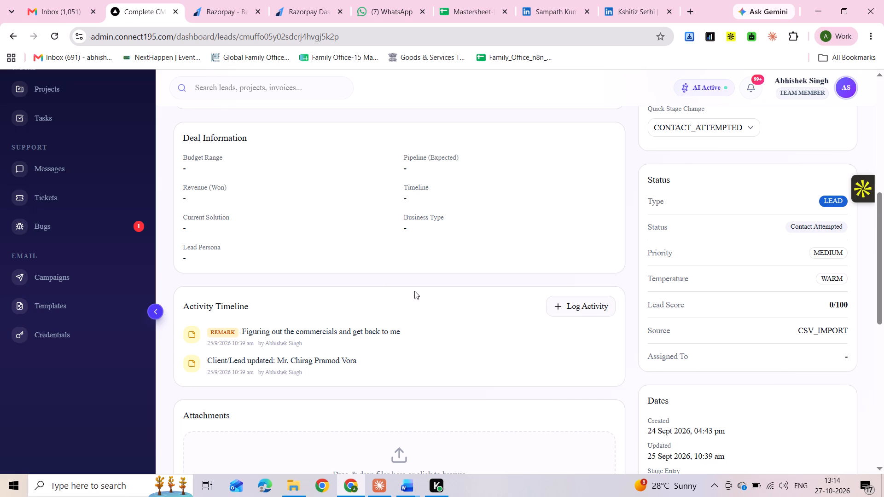
Change the pipeline stage of the Dam Capital lead in Mumbai to Lost.
scroll(431, 305, "up", 1)
scroll(547, 283, "up", 1)
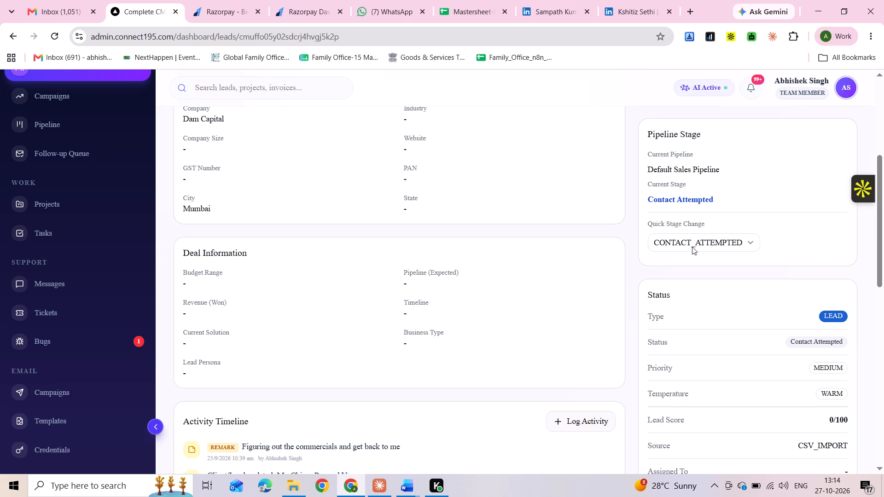
left_click(692, 245)
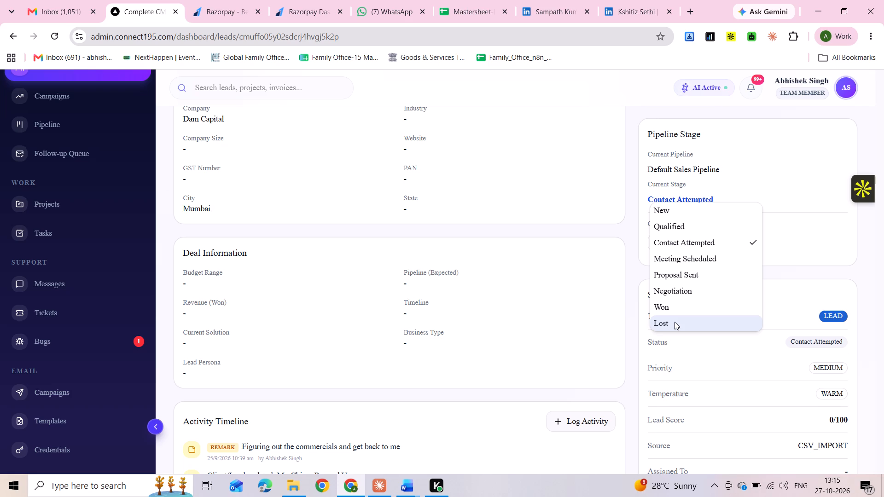
left_click(675, 322)
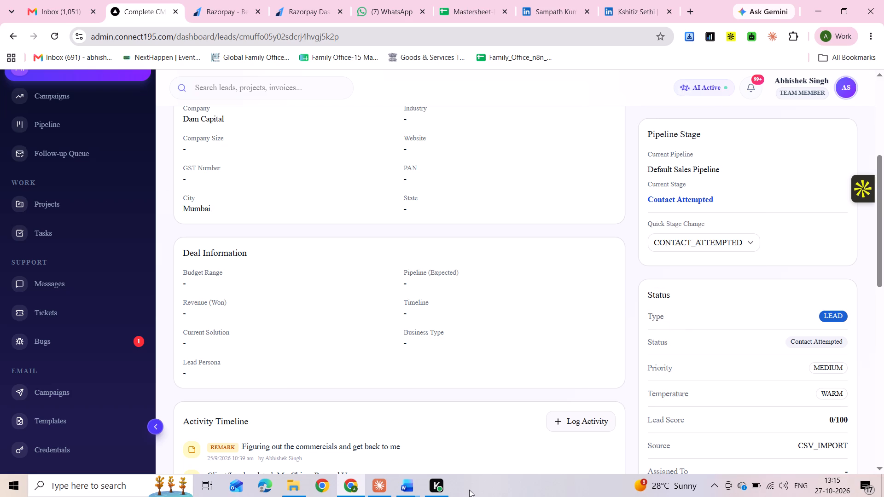
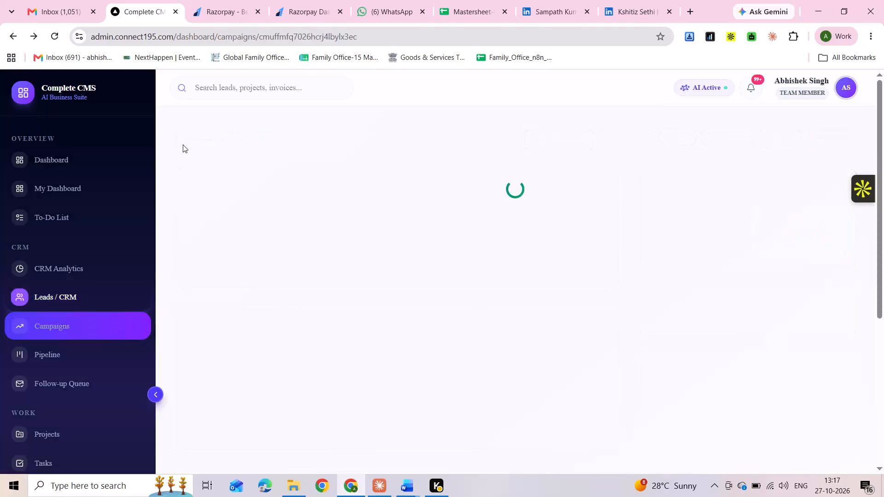
Search the Google Response campaign's lead list for 914, and clear the search to restore the full list.
scroll(283, 183, "up", 3)
scroll(256, 274, "up", 1)
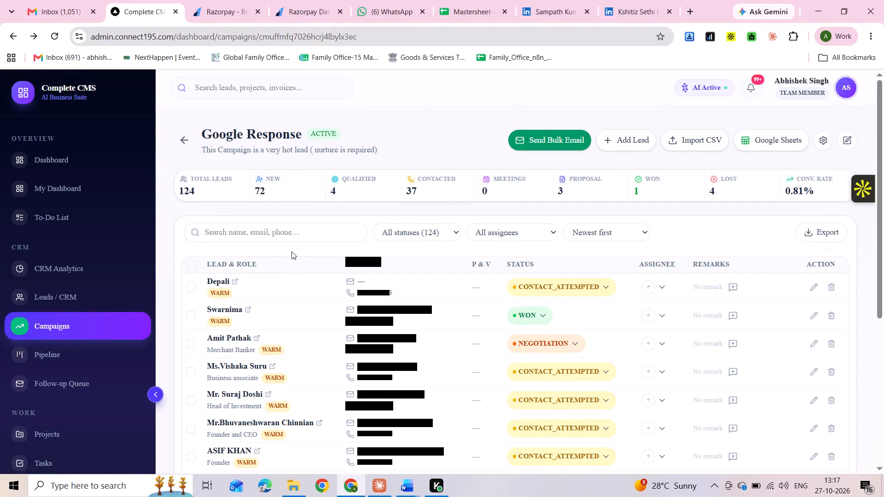
left_click(262, 231)
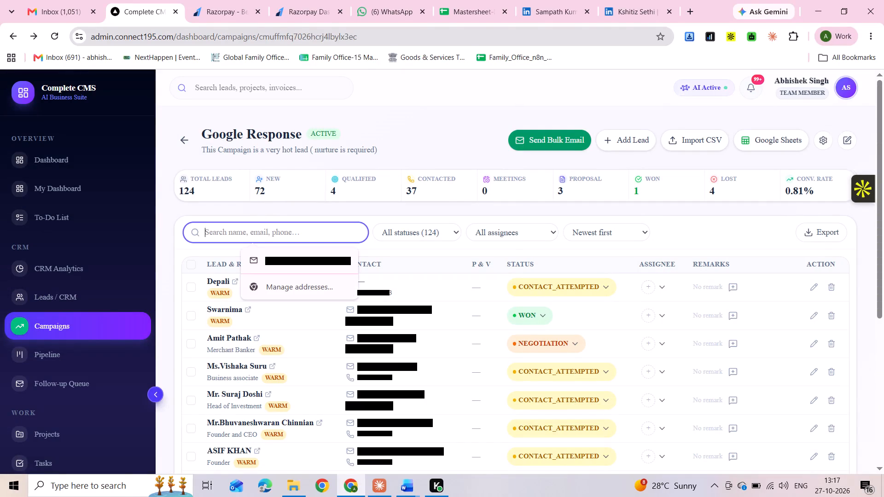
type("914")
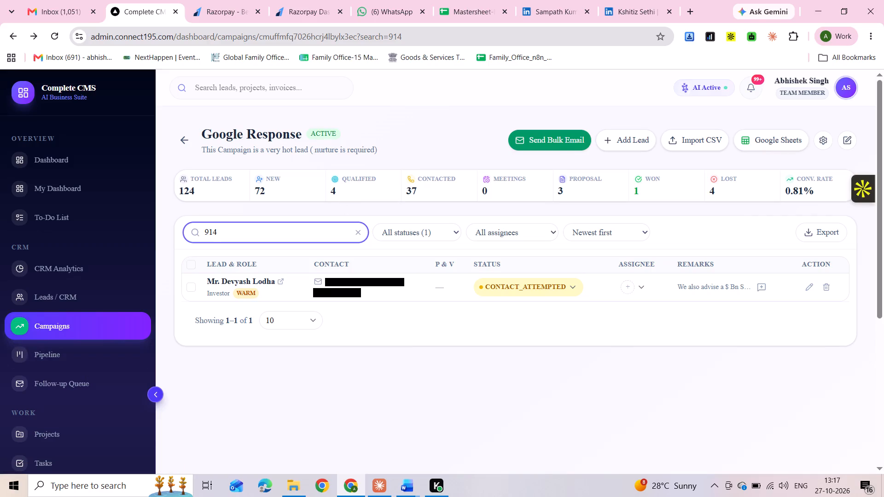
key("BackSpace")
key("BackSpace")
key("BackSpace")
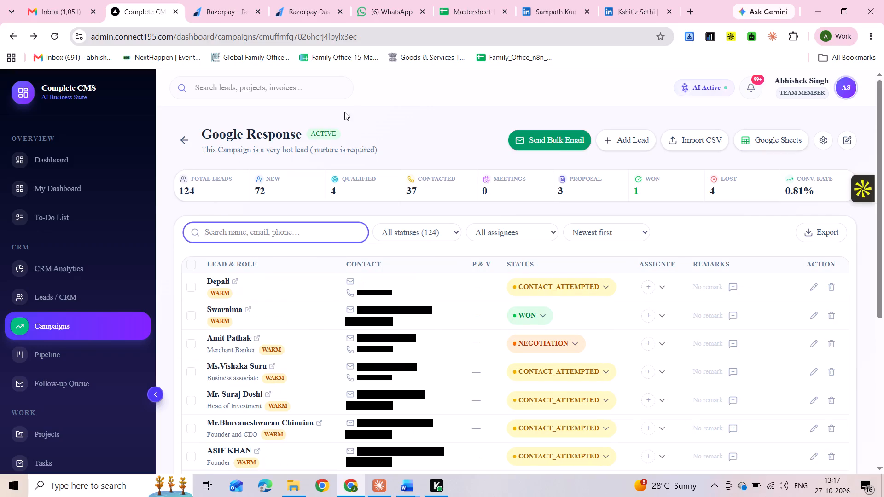
left_click(420, 126)
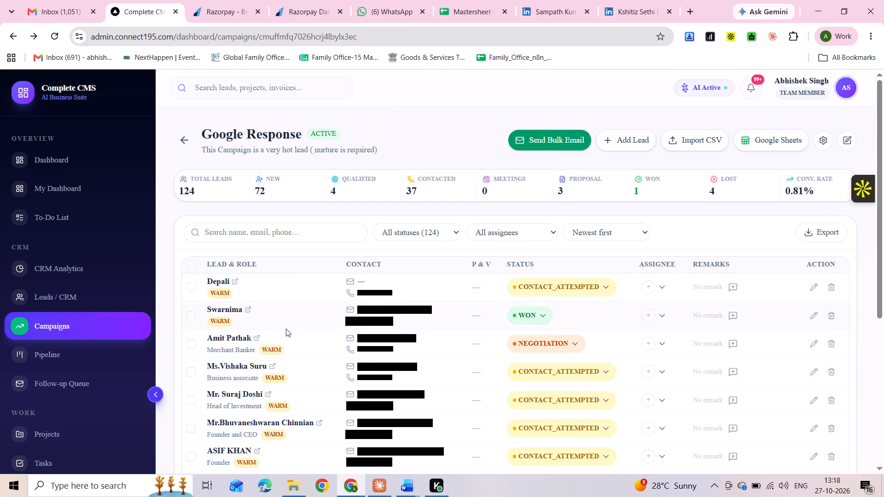
Search the Google Response campaign's leads by the opening digits of a phone number, and clear the search.
scroll(286, 329, "up", 3)
scroll(260, 300, "down", 1)
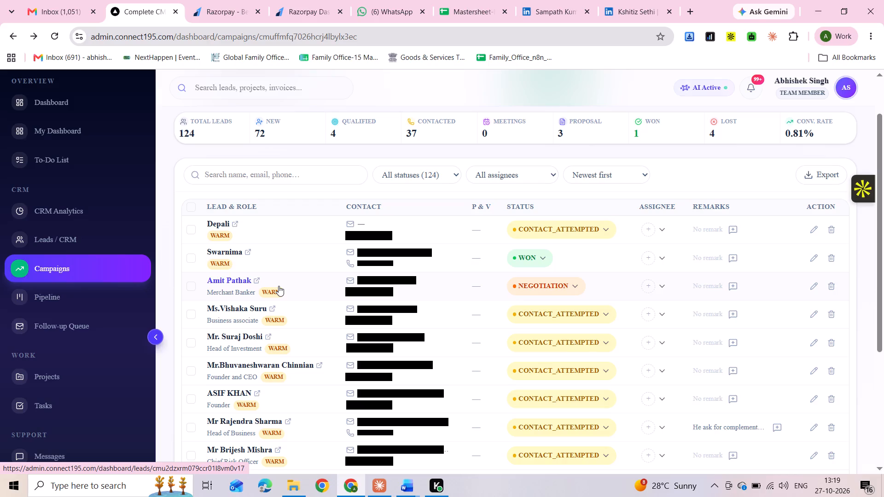
left_click(265, 180)
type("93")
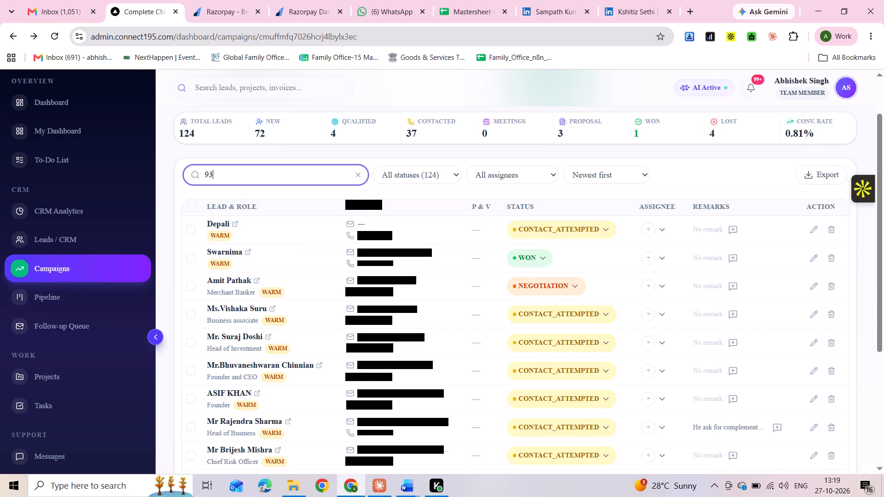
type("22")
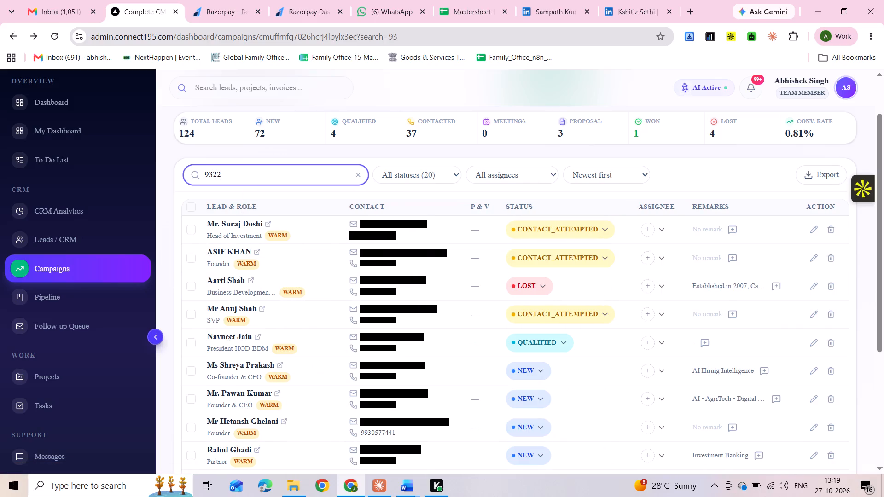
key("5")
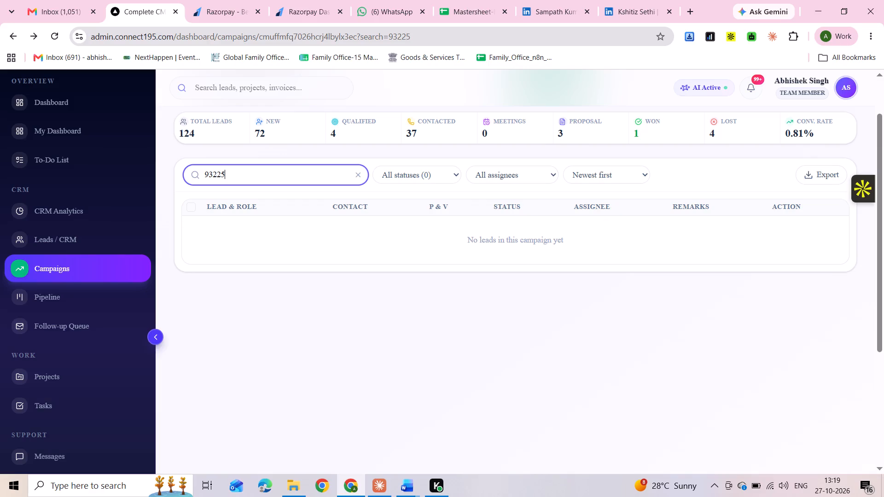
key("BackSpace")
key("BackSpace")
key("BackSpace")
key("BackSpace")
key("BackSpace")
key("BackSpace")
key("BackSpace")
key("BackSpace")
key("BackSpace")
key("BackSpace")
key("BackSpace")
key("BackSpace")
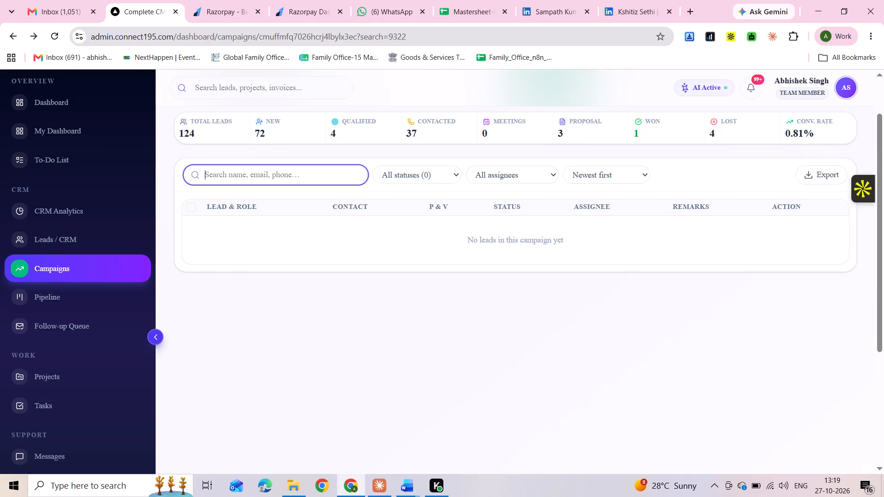
Open the Linkdin Cold Outreach campaign and start a search among its leads.
left_click(76, 272)
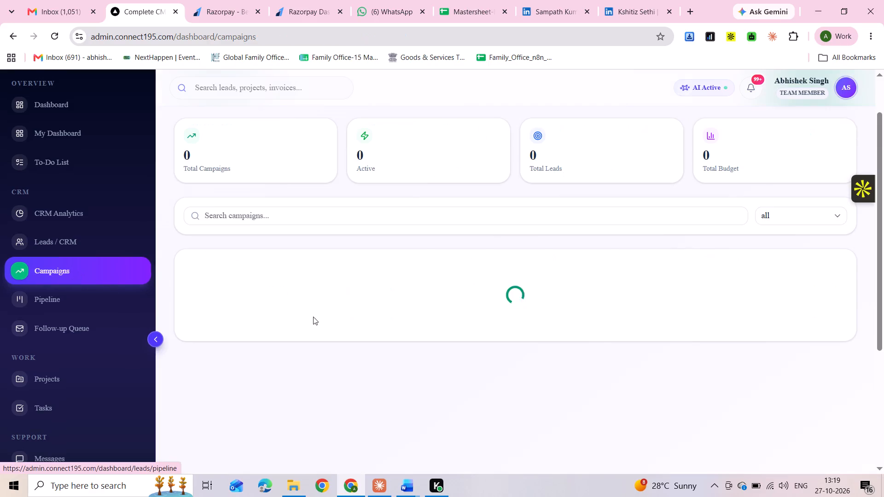
scroll(322, 325, "down", 3)
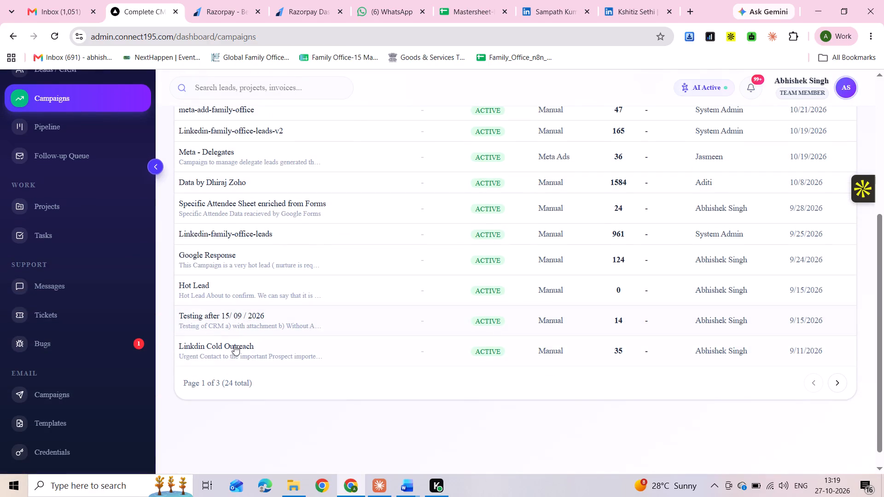
left_click(248, 347)
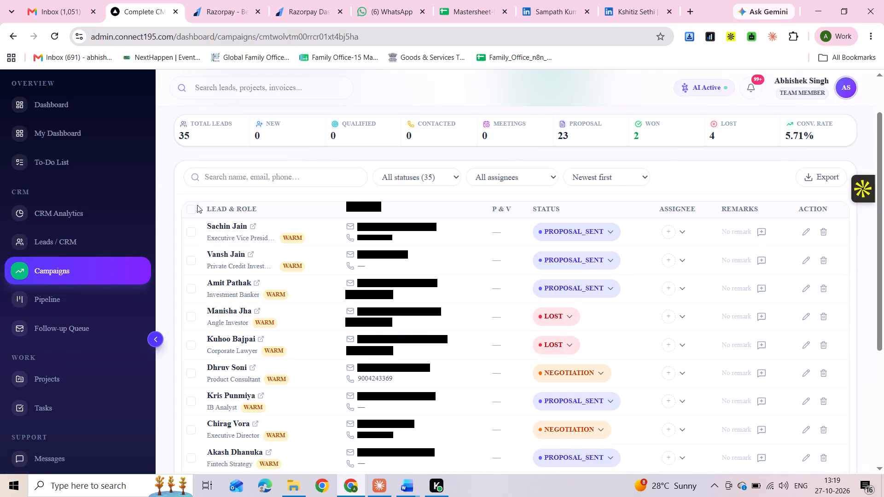
left_click(246, 181)
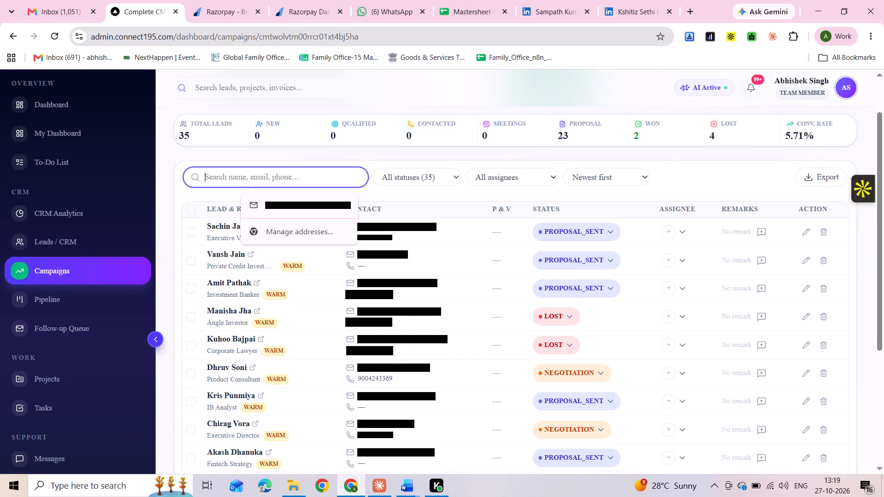
Find the Founder & CEO lead by the opening digits of the phone number, set its status to Lost, and clear the search.
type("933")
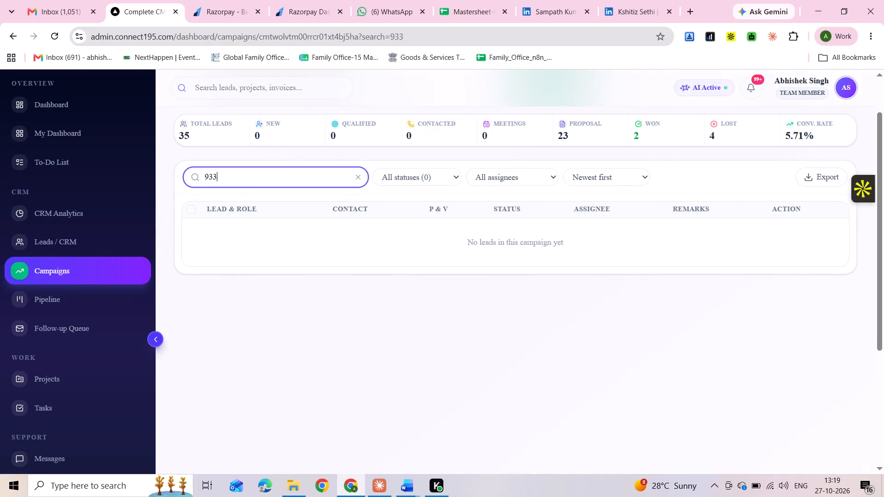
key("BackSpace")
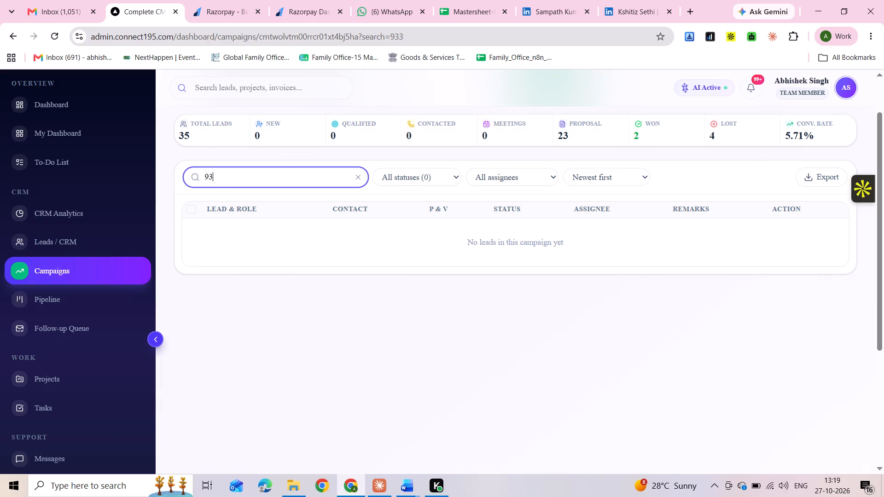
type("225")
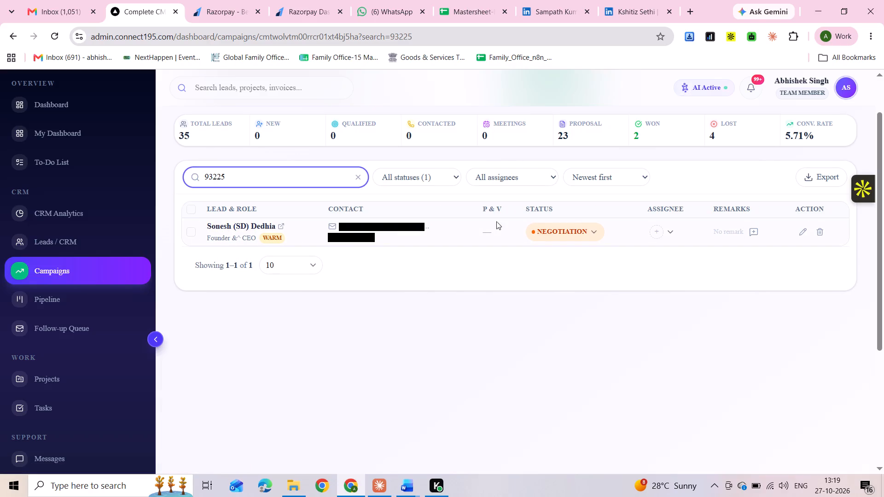
left_click(587, 232)
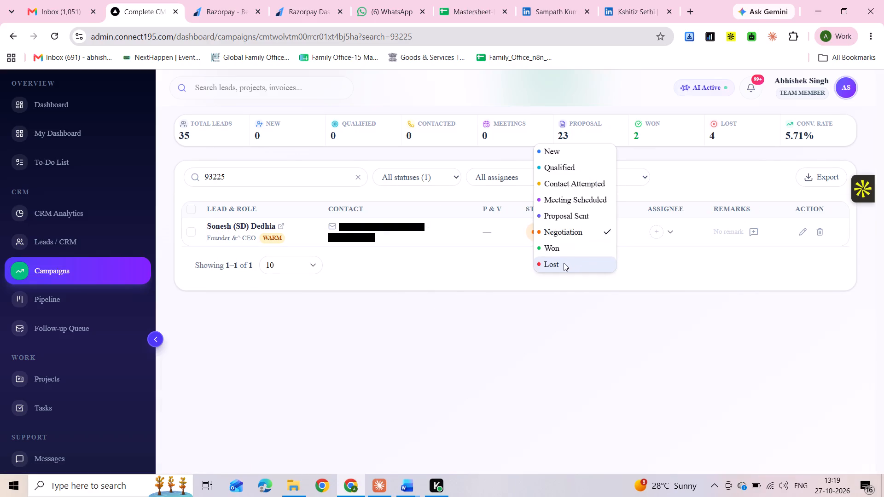
left_click(564, 263)
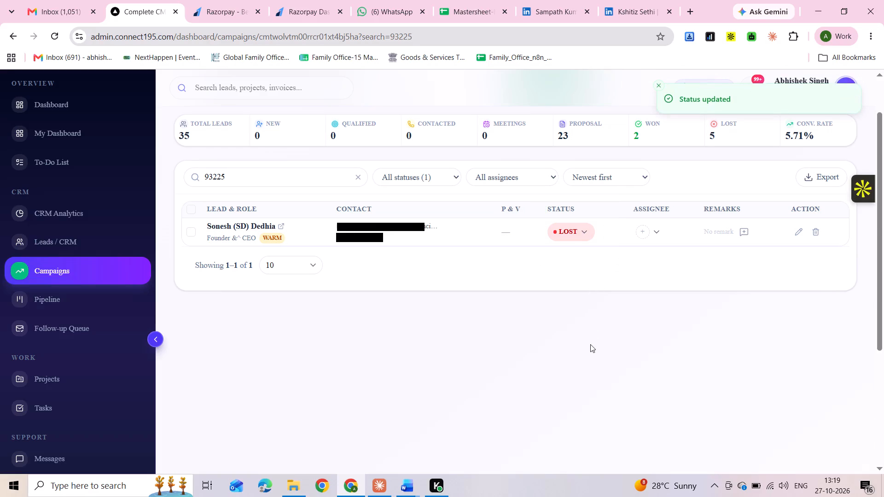
left_click(590, 346)
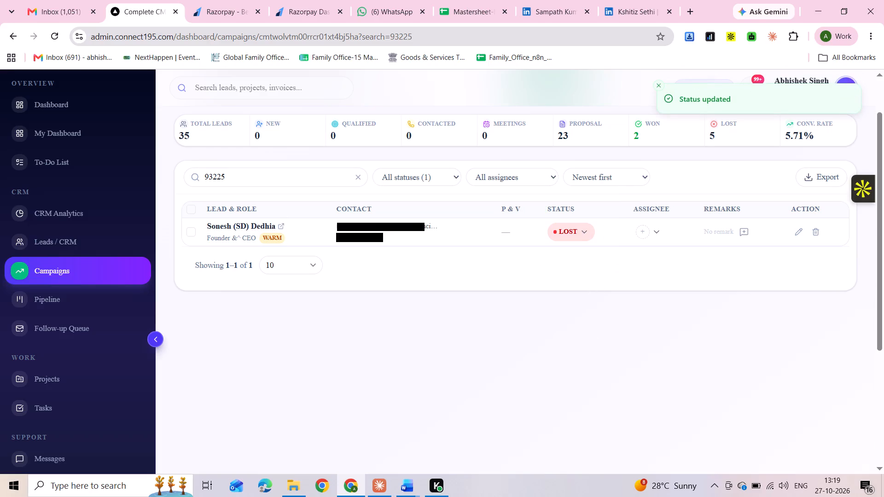
left_click(358, 178)
Return to the full campaigns list and look through it for the next campaign to open.
scroll(211, 235, "up", 1)
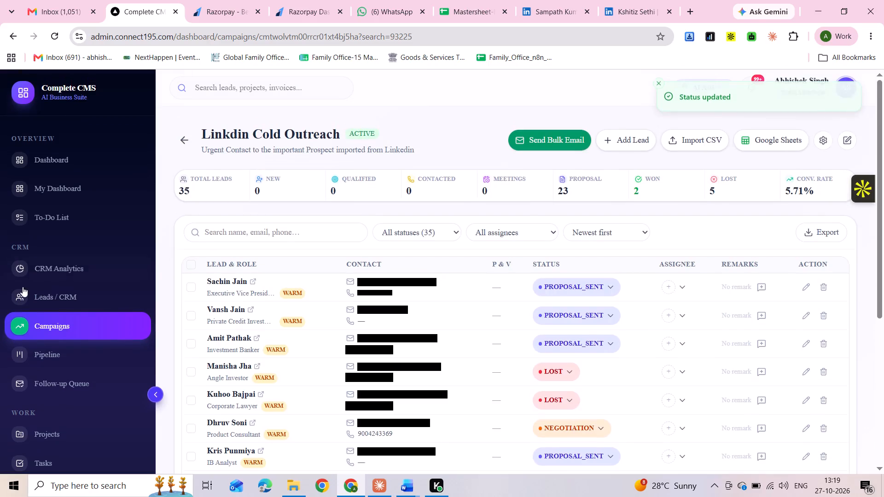
double_click(60, 324)
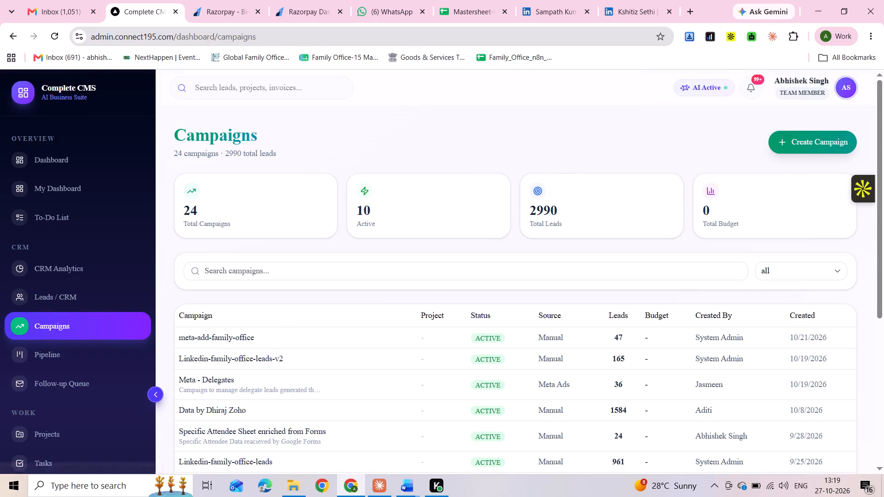
scroll(265, 277, "down", 2)
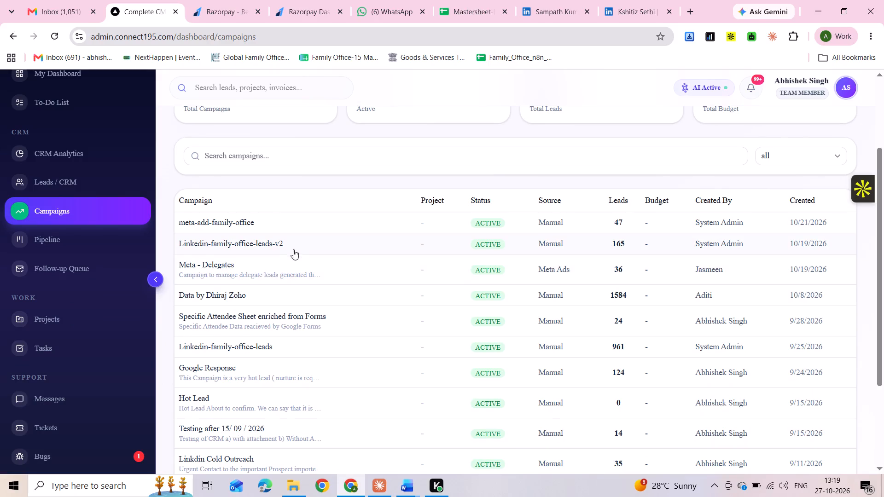
scroll(225, 354, "down", 2)
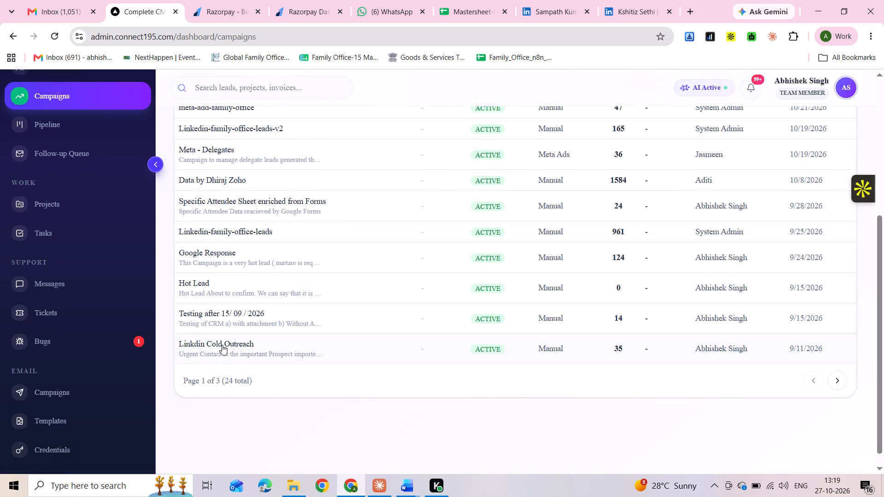
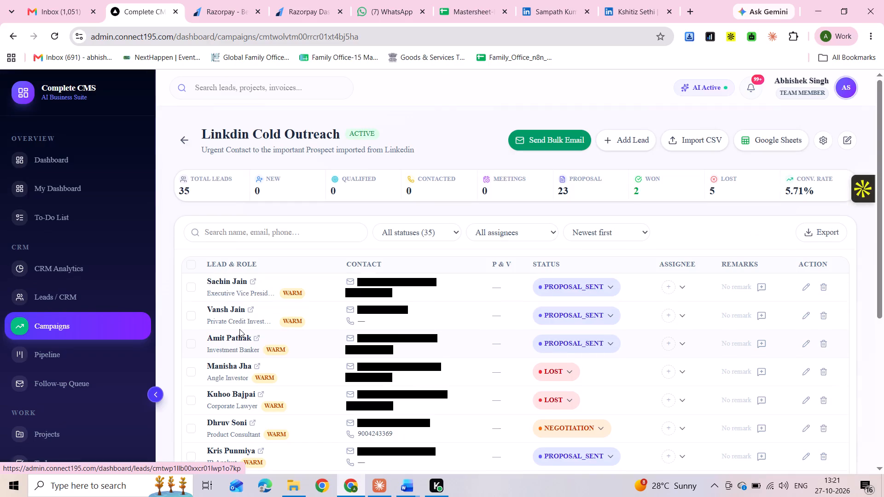
Leave the Linkdin Cold Outreach campaign and return to the campaign list to locate the Google Response campaign.
left_click(181, 142)
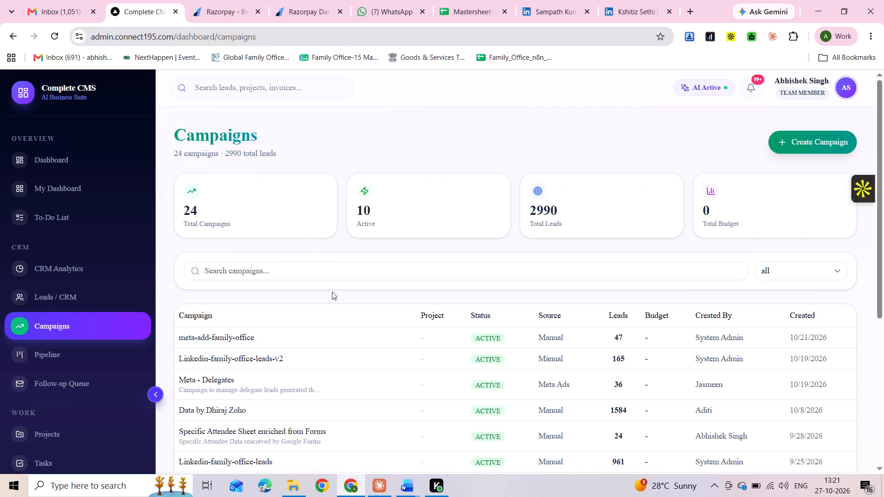
scroll(326, 355, "down", 3)
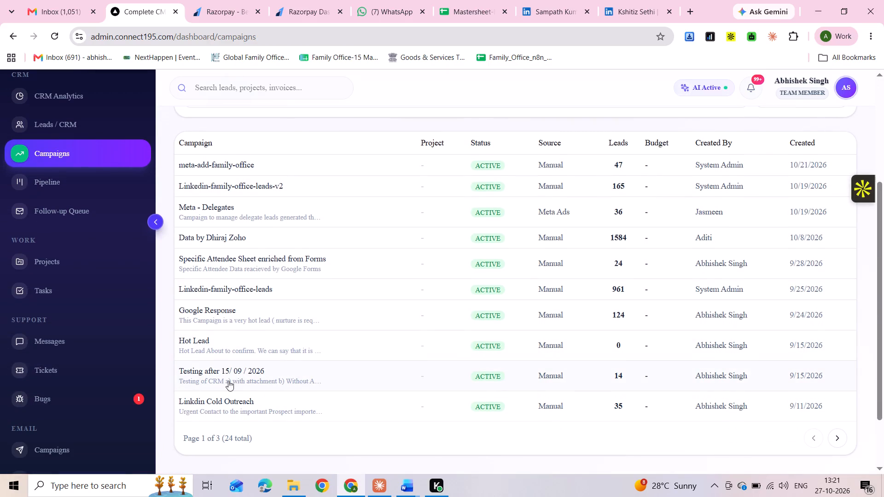
left_click(197, 308)
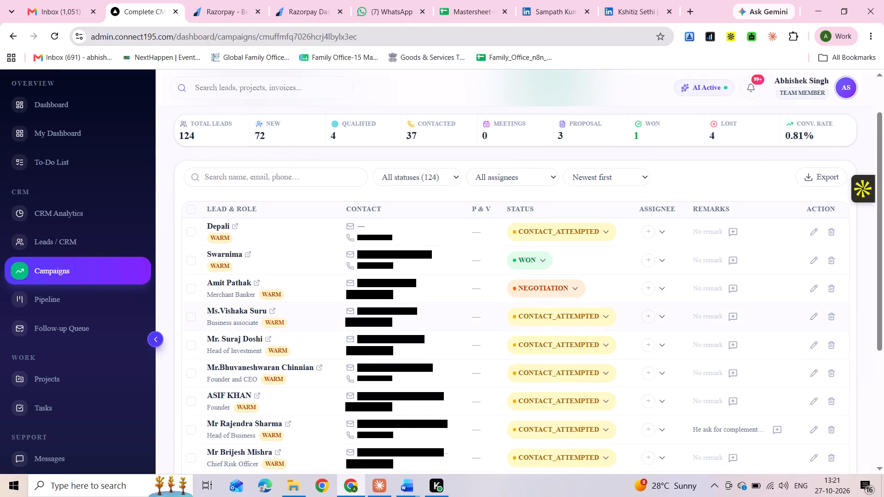
scroll(368, 320, "down", 1)
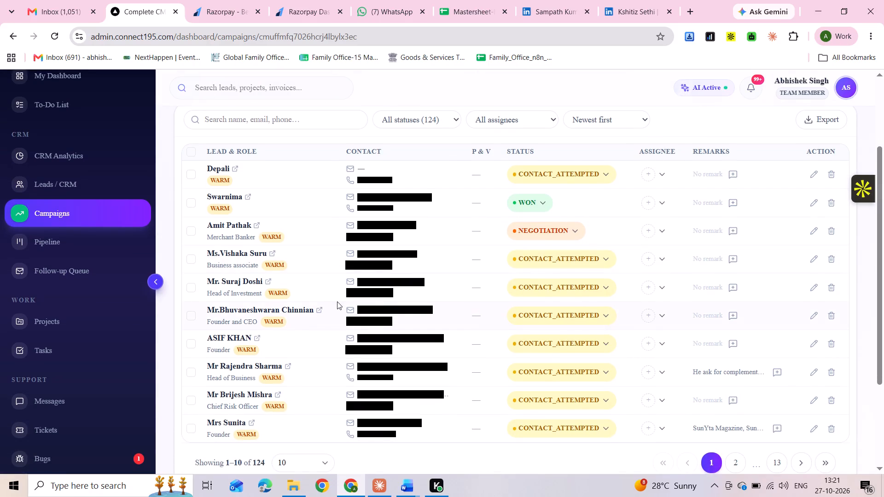
left_click(246, 254)
scroll(404, 287, "down", 2)
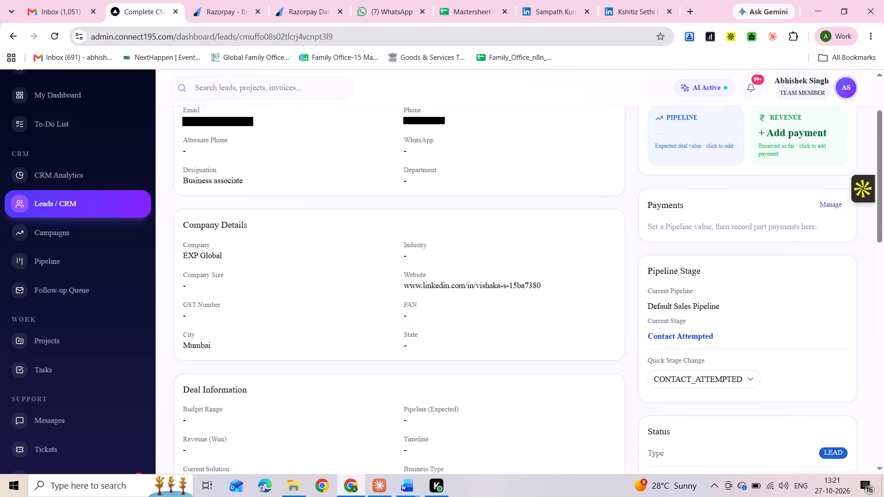
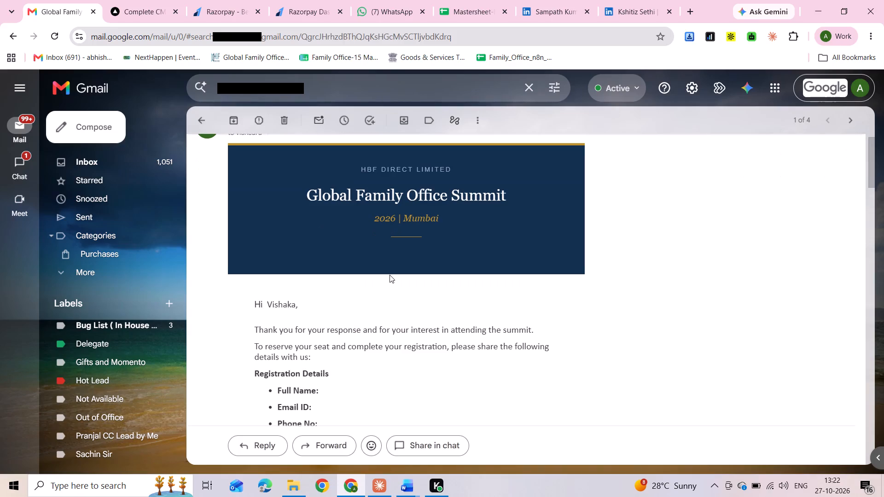
Review the registration details, pass pricing and payment link in the Global Family Office Summit email sent to the lead.
scroll(390, 275, "down", 3)
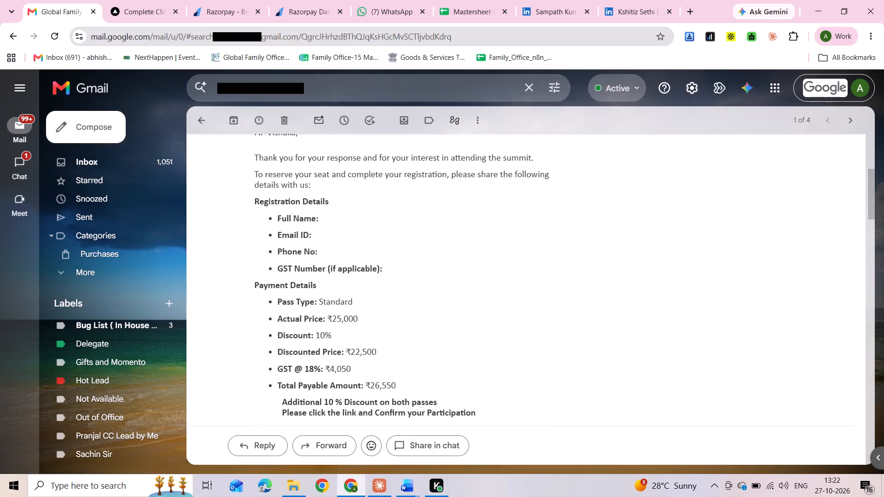
scroll(390, 275, "down", 2)
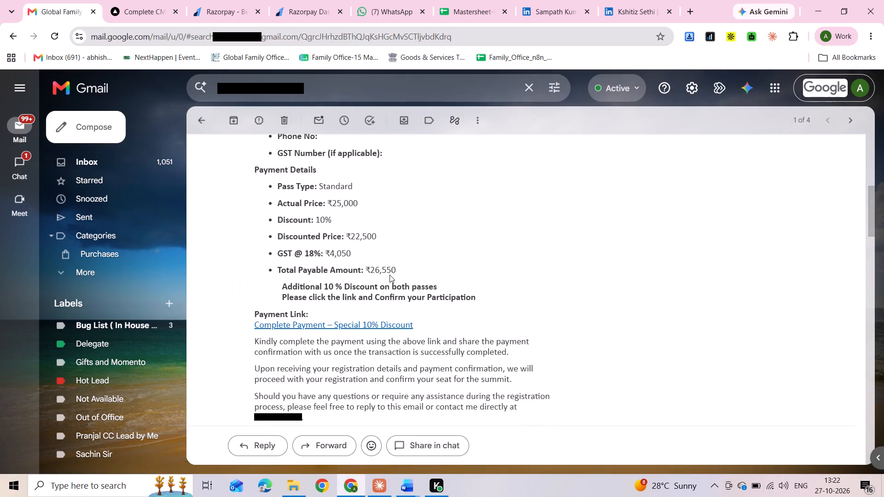
scroll(366, 288, "up", 2)
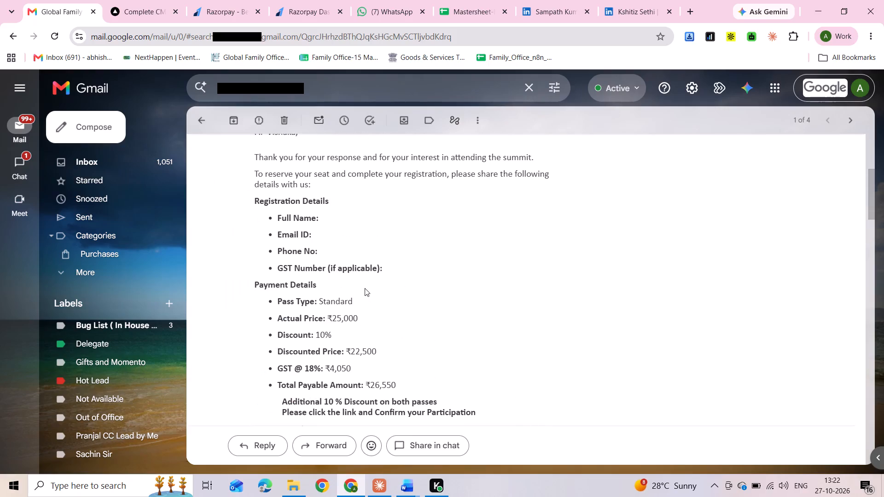
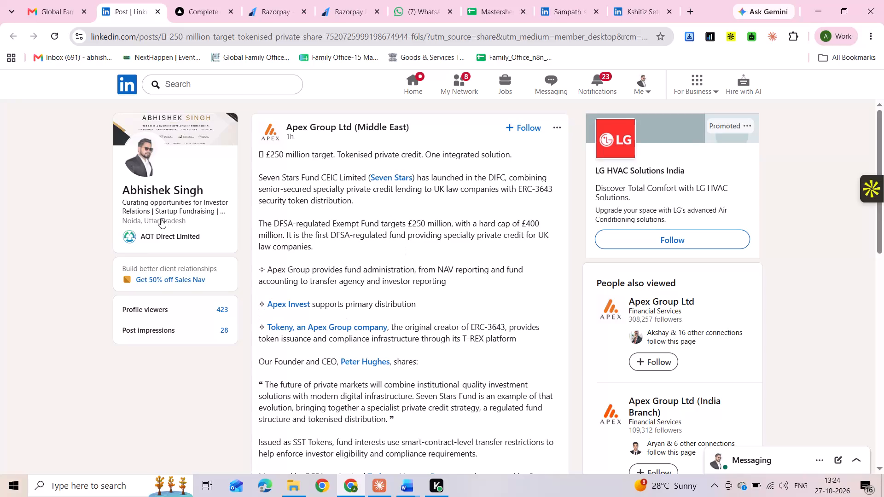
Go to the LinkedIn home feed and look through the top posts.
left_click(131, 83)
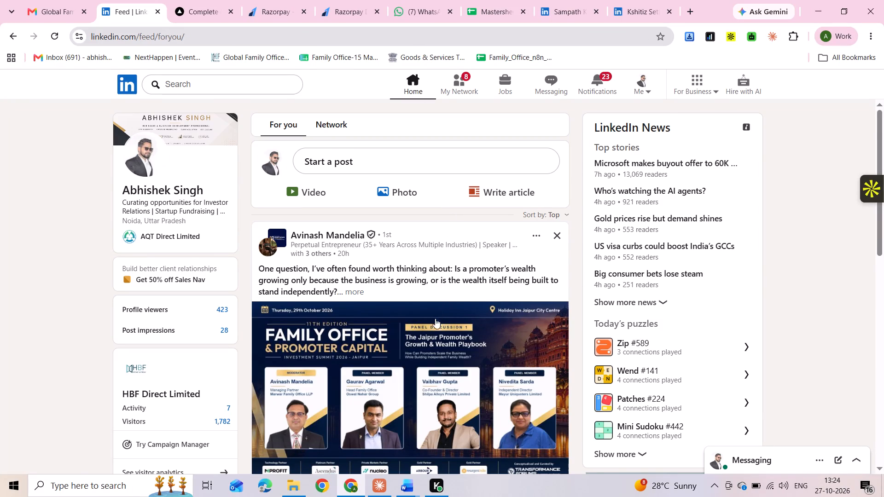
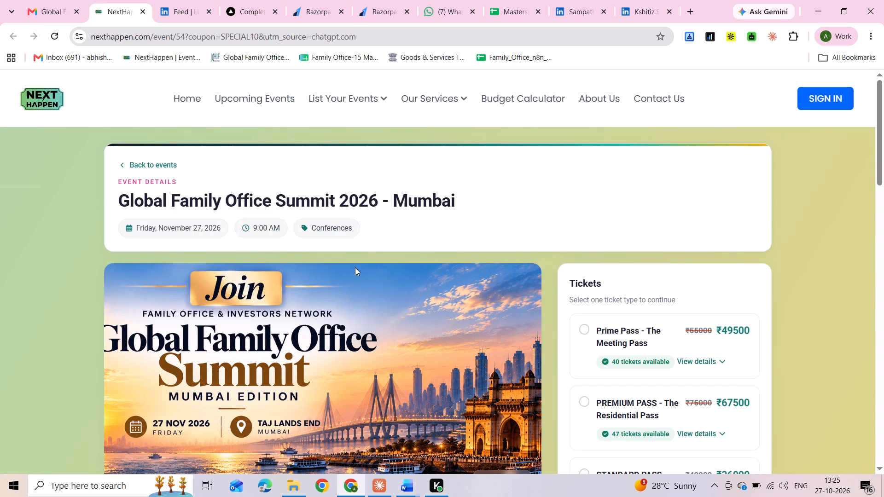
scroll(366, 312, "down", 3)
scroll(365, 323, "up", 5)
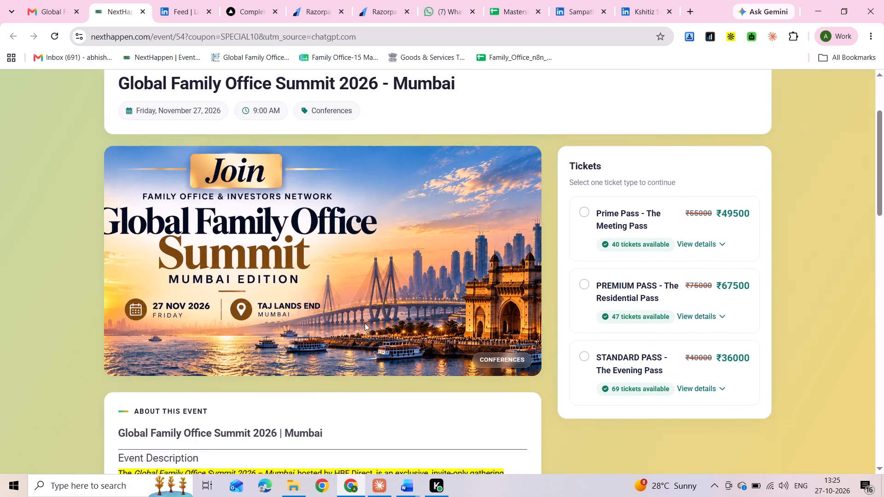
scroll(337, 312, "up", 5)
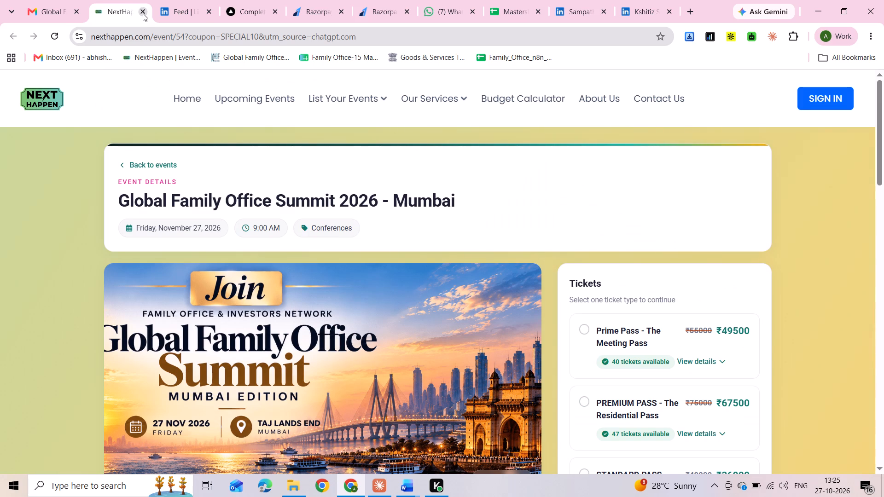
left_click(143, 13)
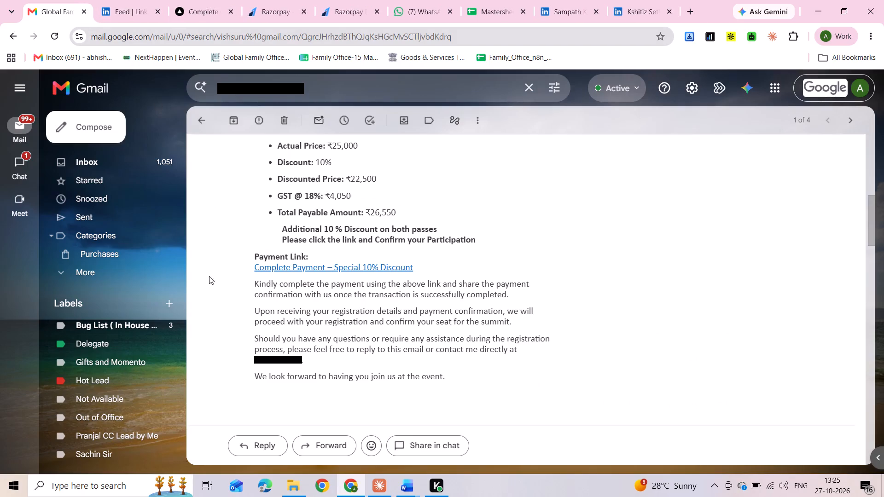
Find the follow-up message with the discounted Standard Pass offer in the email thread and open its Razorpay payment link.
scroll(367, 391, "down", 3)
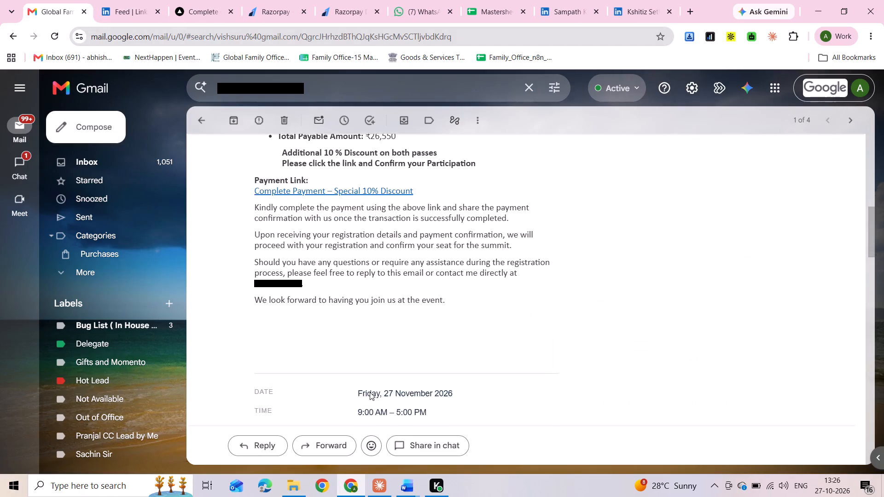
scroll(370, 392, "down", 12)
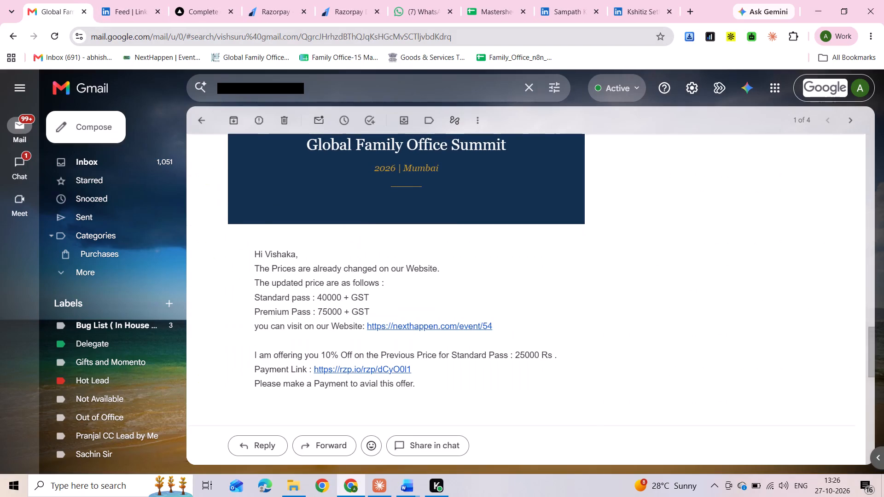
scroll(375, 383, "down", 2)
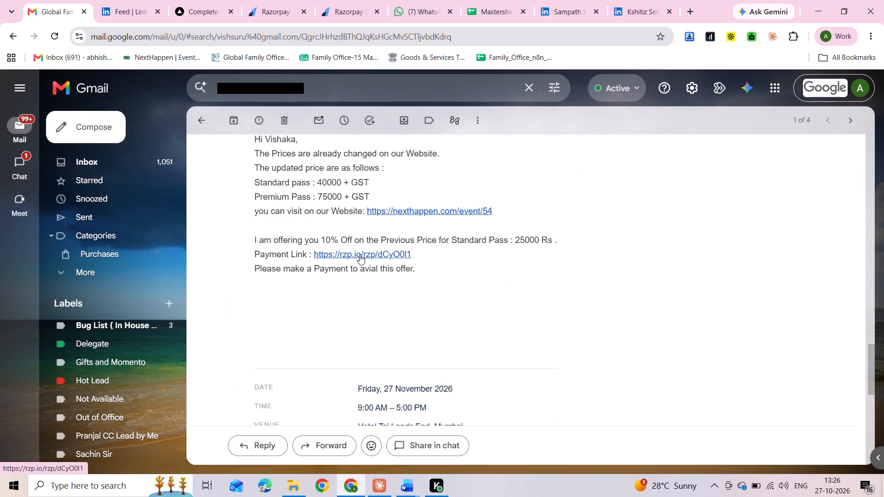
left_click(360, 254)
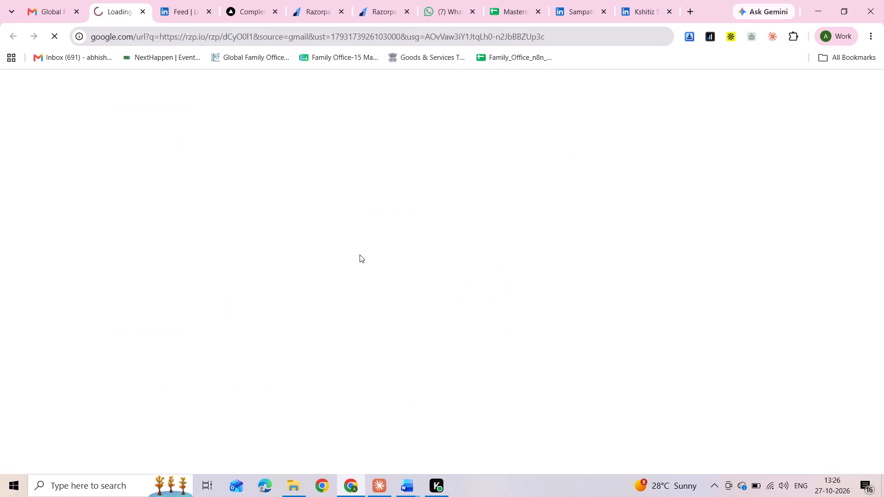
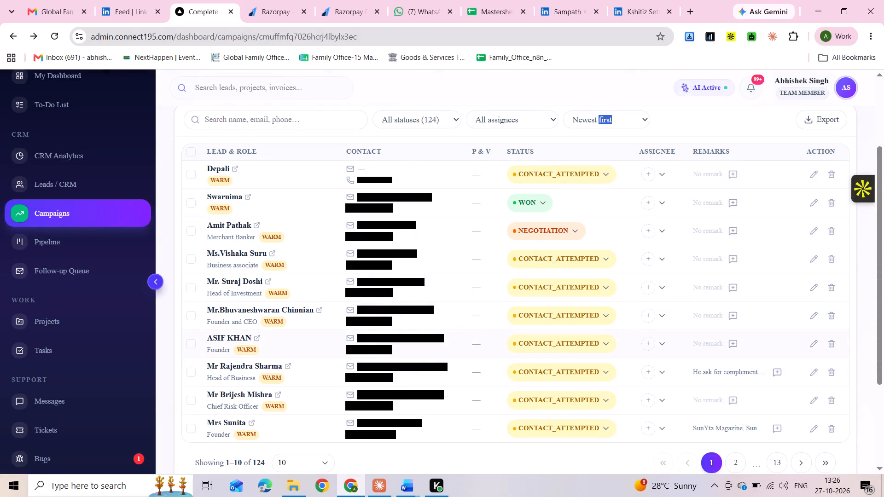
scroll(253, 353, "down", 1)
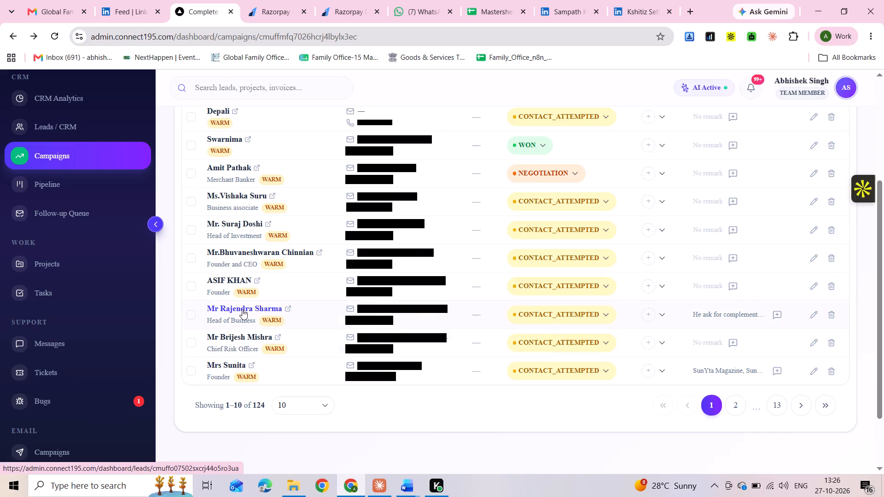
Set the stage of the Head of Business lead in the campaign's lead list to LOST.
left_click(548, 310)
double_click(547, 394)
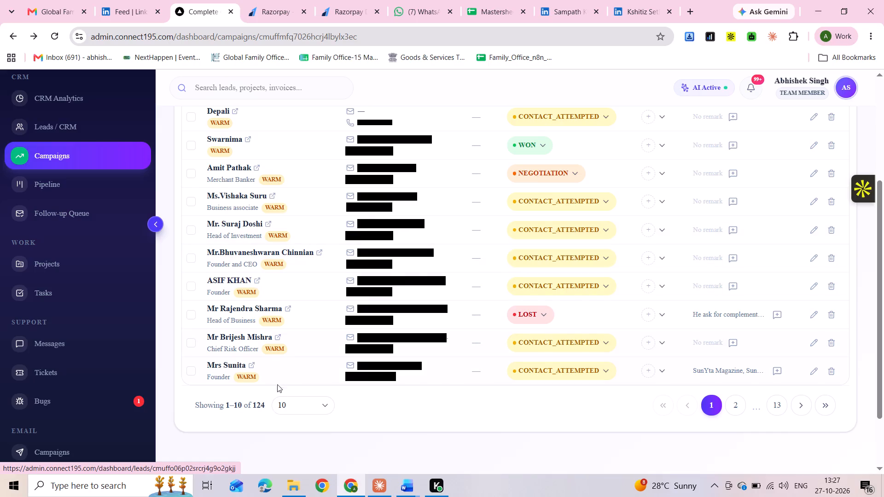
Set the campaign's lead list to show 50 leads per page.
left_click(319, 403)
double_click(296, 426)
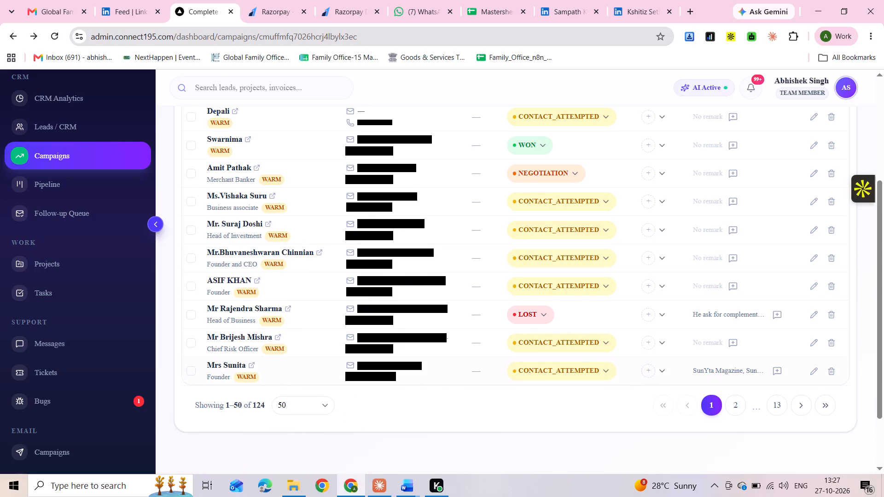
Look through the expanded campaign lead list, checking each lead's stage and remarks.
scroll(365, 347, "down", 5)
scroll(364, 341, "up", 1)
scroll(364, 341, "down", 2)
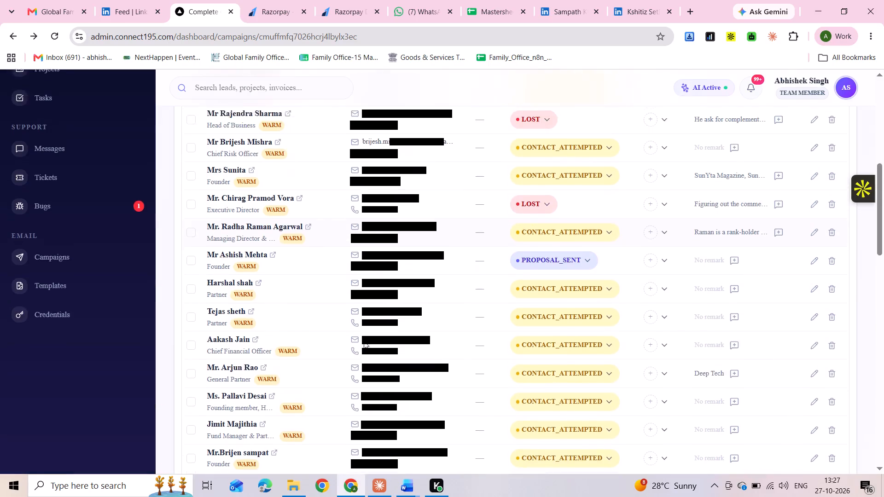
scroll(364, 341, "down", 1)
scroll(364, 341, "up", 1)
scroll(369, 335, "down", 3)
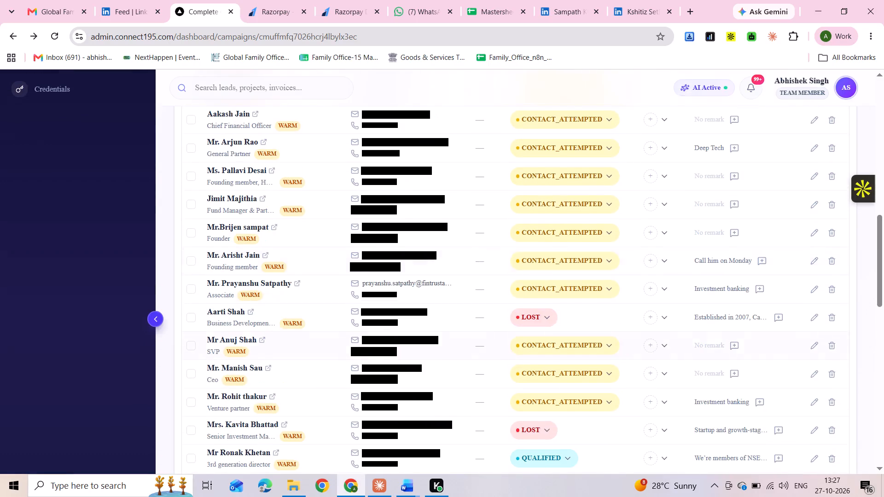
Open the lead record of the Manager Real Estate contact from the campaign's lead list.
scroll(369, 337, "down", 1)
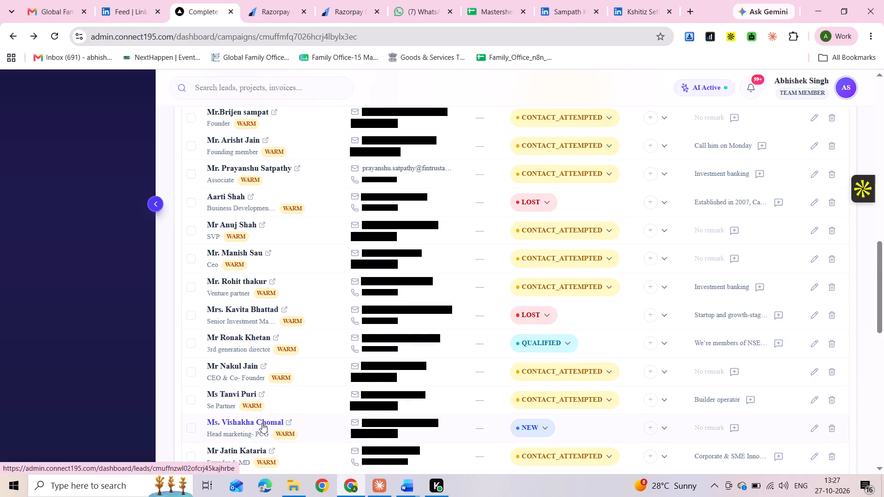
scroll(257, 417, "down", 3)
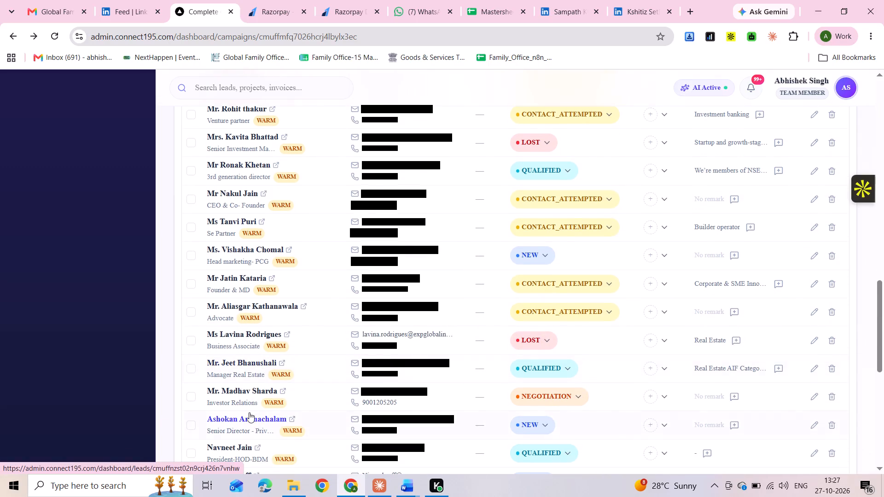
left_click(236, 364)
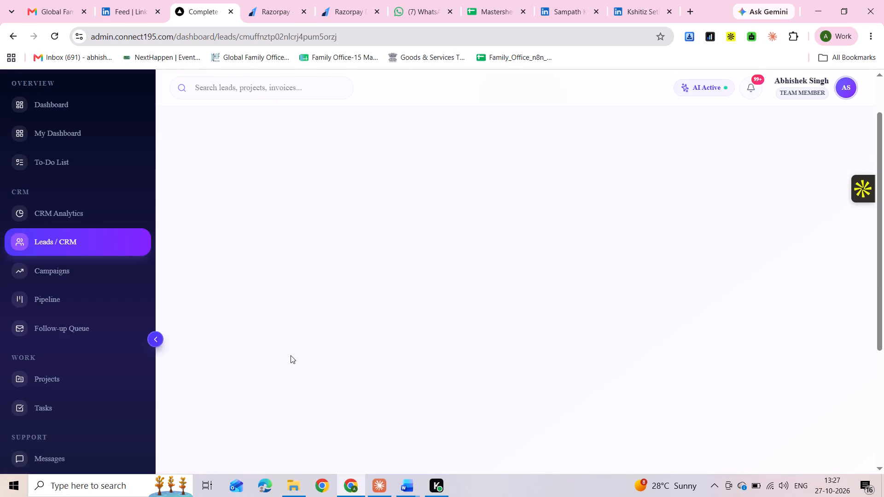
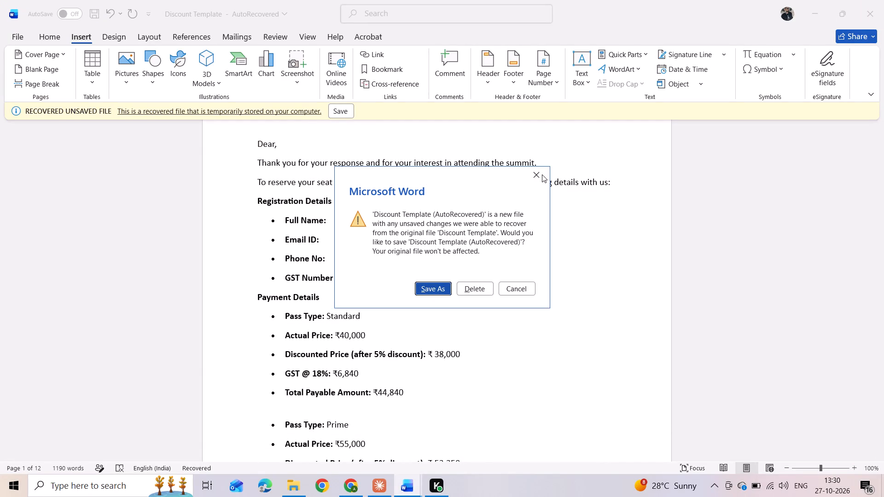
Open the Global_Family_Office_Summit_2026 PDF from the recent files in File Explorer, declining to make Foxit PDF Reader the default preview tool.
left_click(292, 487)
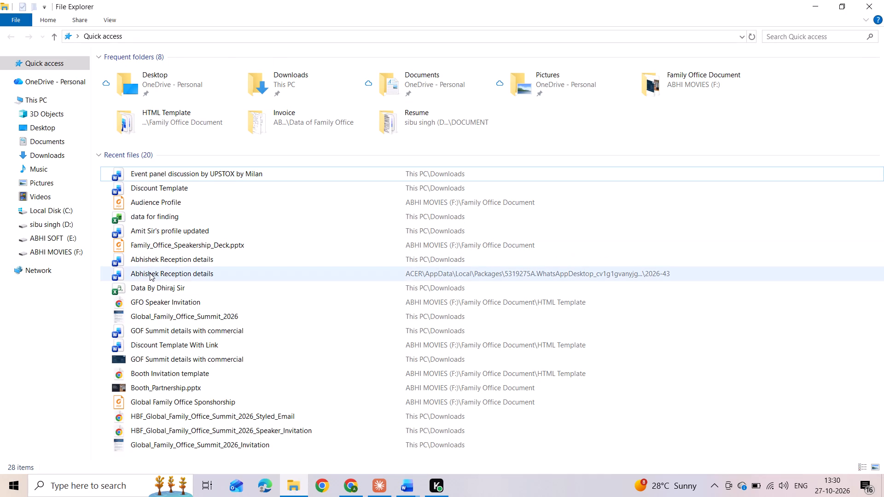
left_click(151, 311)
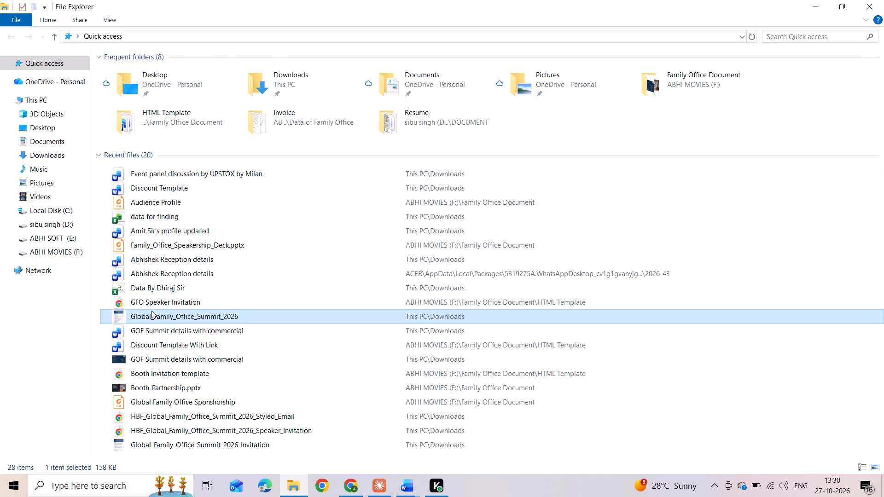
key("Return")
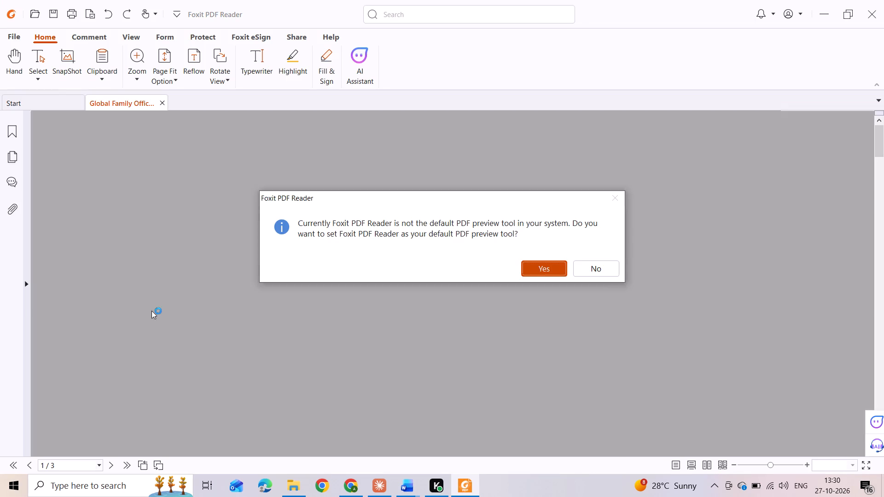
left_click(588, 282)
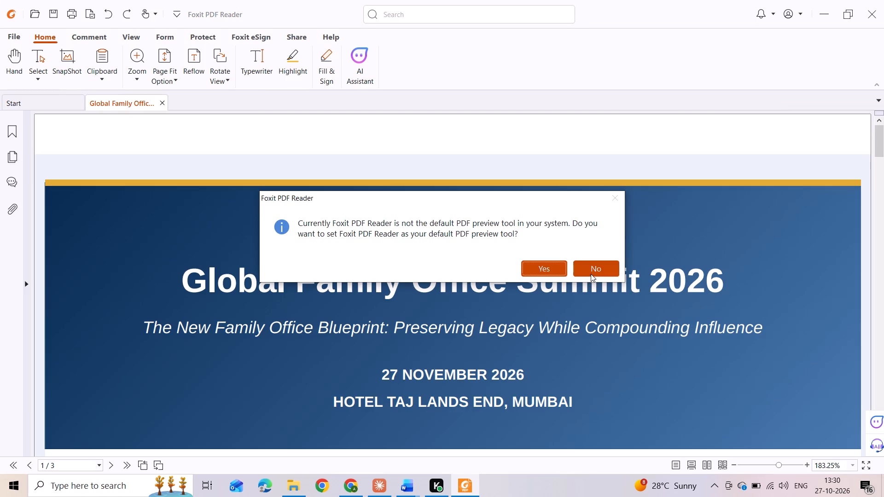
left_click(591, 273)
Read through the summit invitation PDF from the greeting and delegate profile to the Explore the Summit section on page 3.
scroll(537, 316, "down", 9)
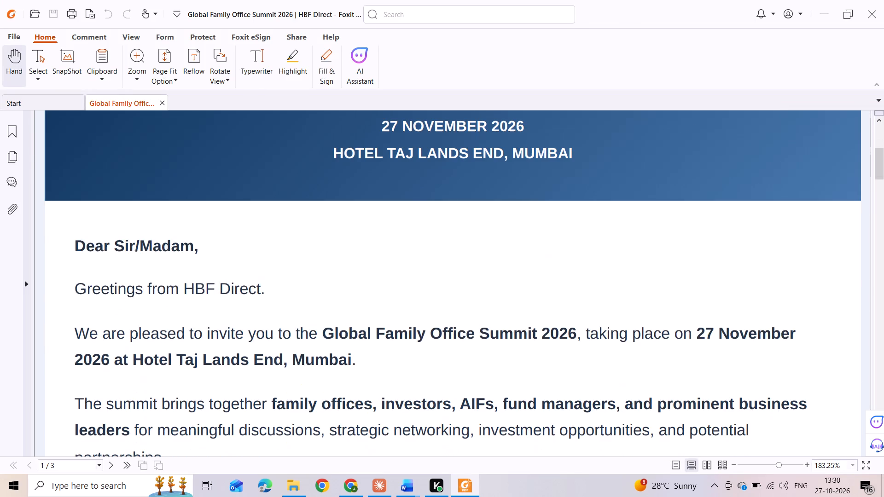
scroll(537, 316, "down", 11)
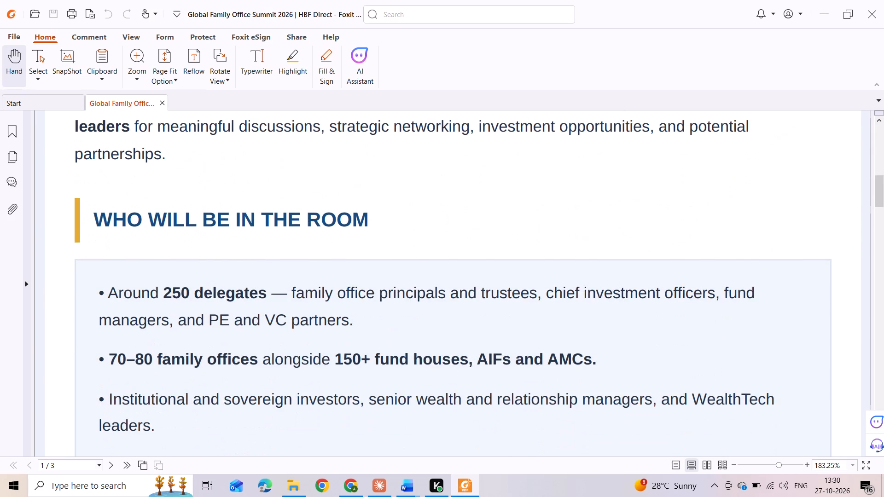
scroll(529, 312, "up", 10)
scroll(529, 261, "up", 2)
scroll(520, 269, "down", 5)
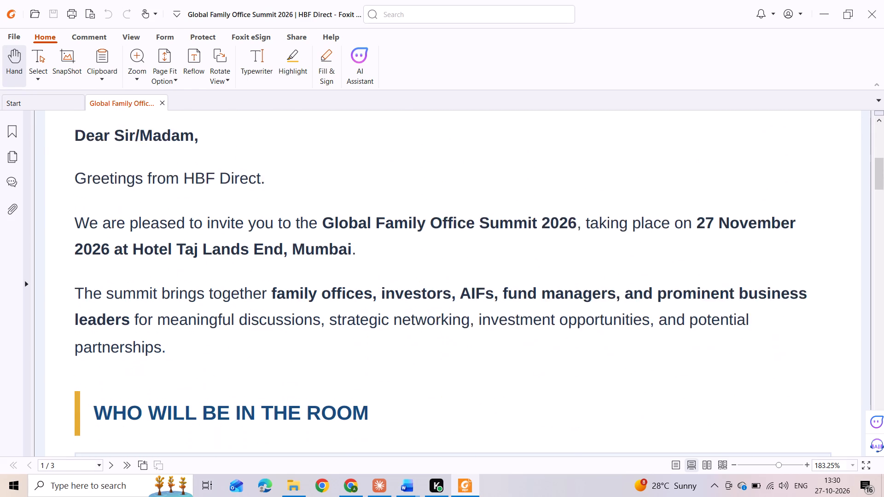
scroll(440, 282, "down", 19)
scroll(419, 282, "up", 1)
scroll(419, 282, "down", 17)
scroll(419, 282, "down", 8)
scroll(419, 282, "down", 20)
scroll(419, 282, "down", 6)
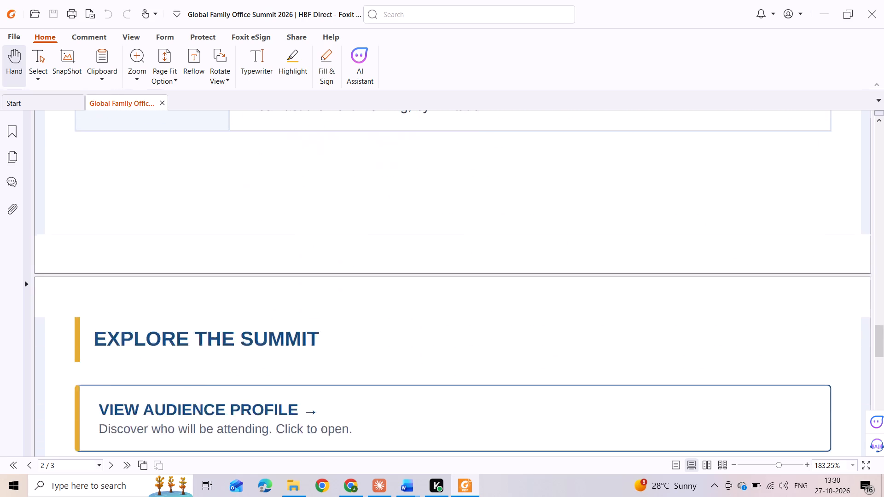
scroll(341, 323, "down", 4)
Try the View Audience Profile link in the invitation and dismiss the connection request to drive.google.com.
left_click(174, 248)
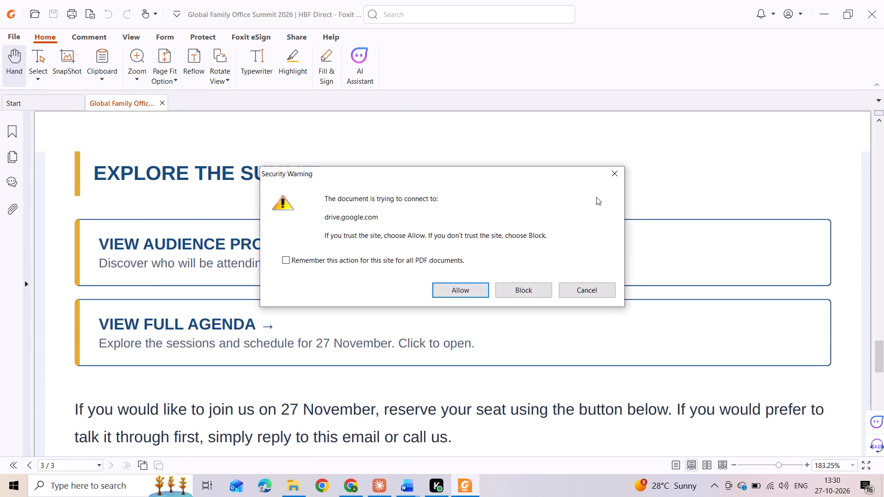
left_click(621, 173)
Examine the rest of the invitation's last page, including the full agenda link, seat reservation and online registration details.
scroll(434, 301, "down", 2)
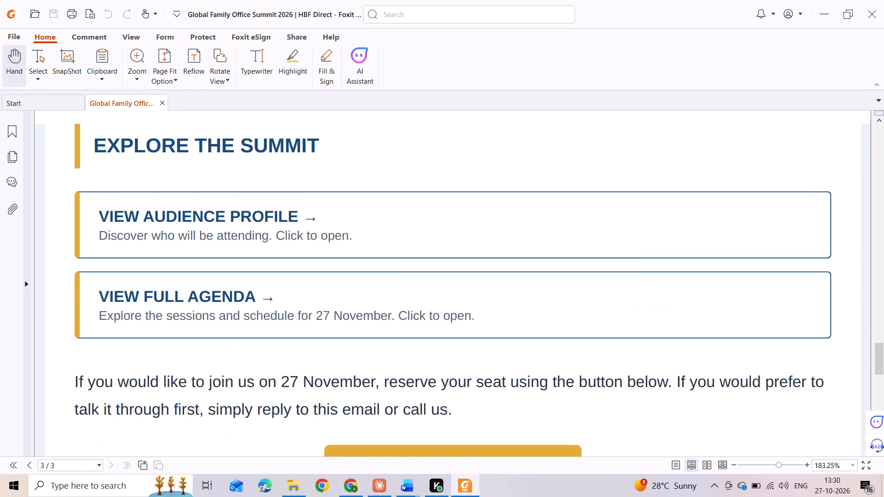
scroll(431, 301, "down", 6)
scroll(395, 341, "down", 7)
scroll(215, 355, "up", 9)
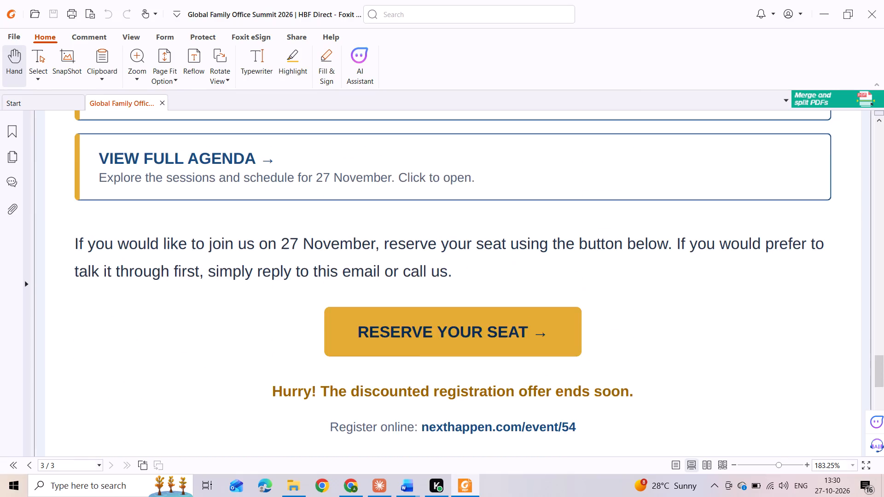
scroll(216, 355, "up", 4)
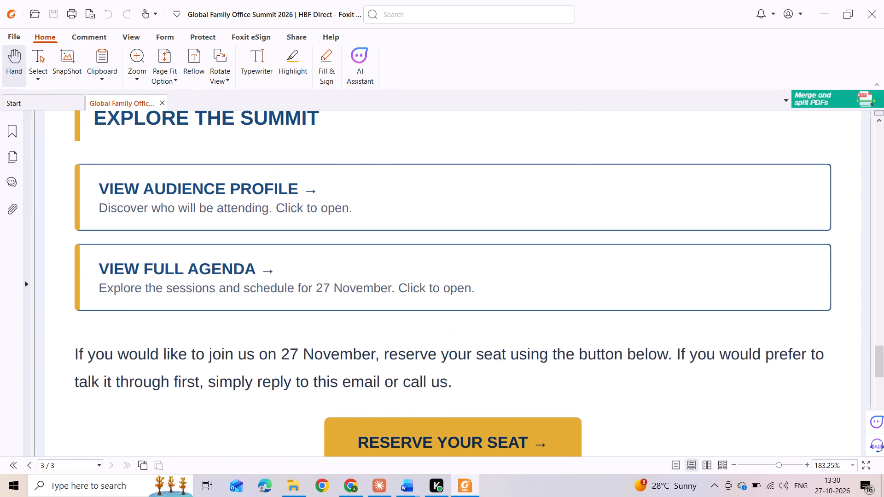
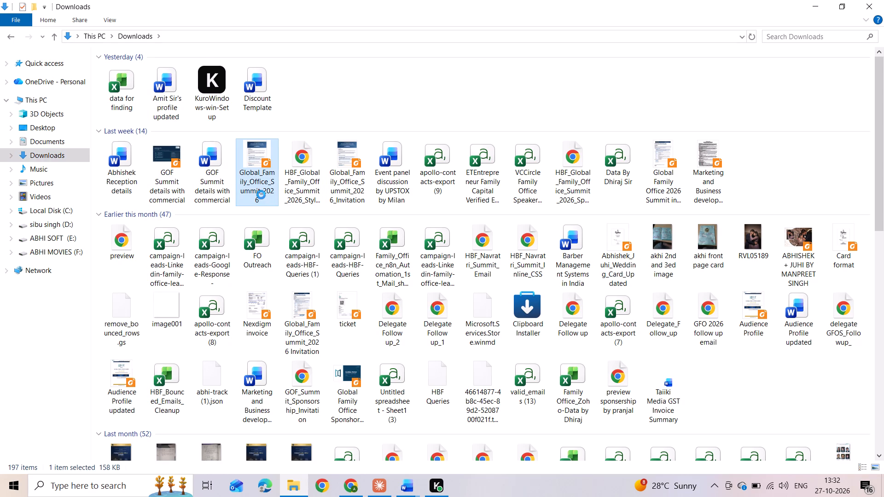
Open the name of the Global_Family_Office_Summit_2026 PDF in Downloads for renaming and clear it.
left_click(287, 448)
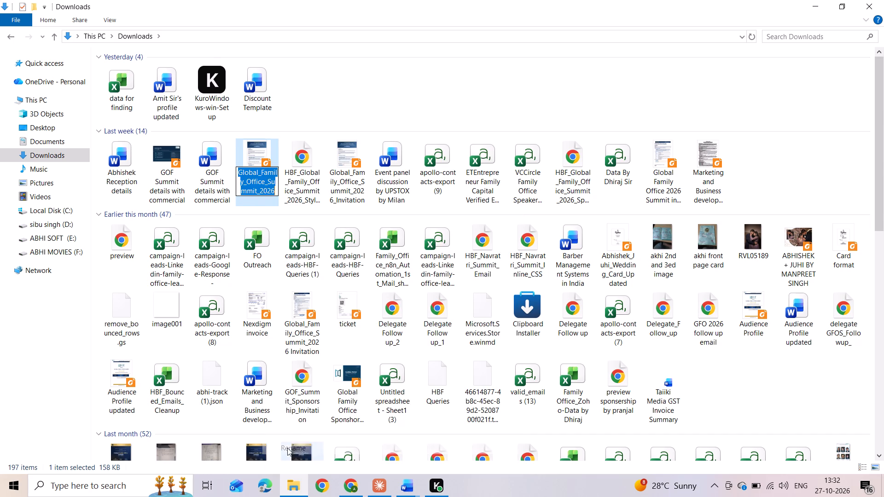
key("BackSpace")
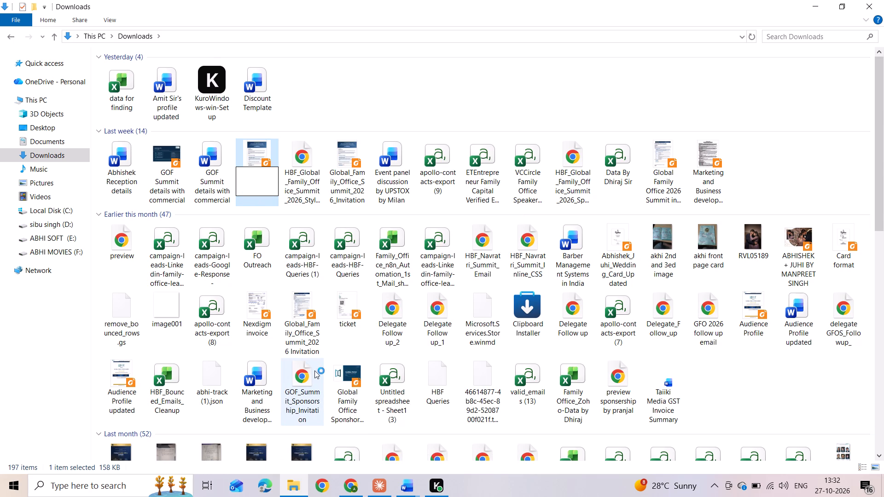
Enter "Global Family Office Summit 2026 Invitation note" as the new name of the selected summit invitation PDF.
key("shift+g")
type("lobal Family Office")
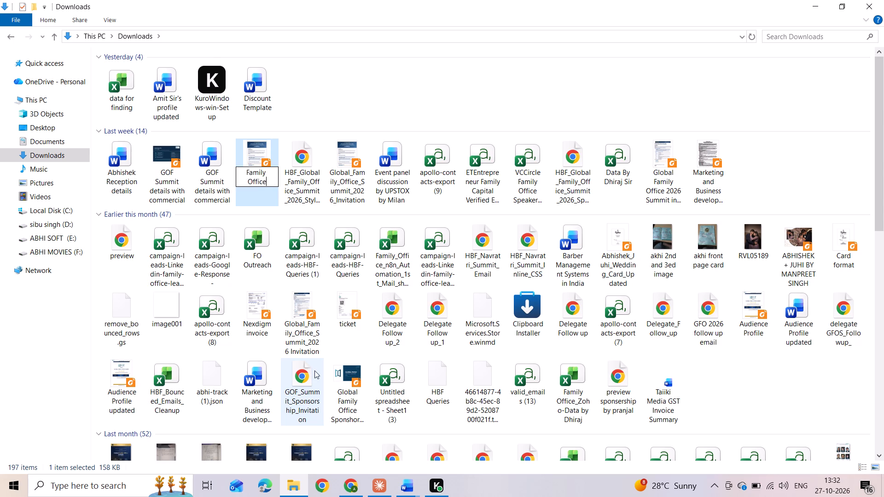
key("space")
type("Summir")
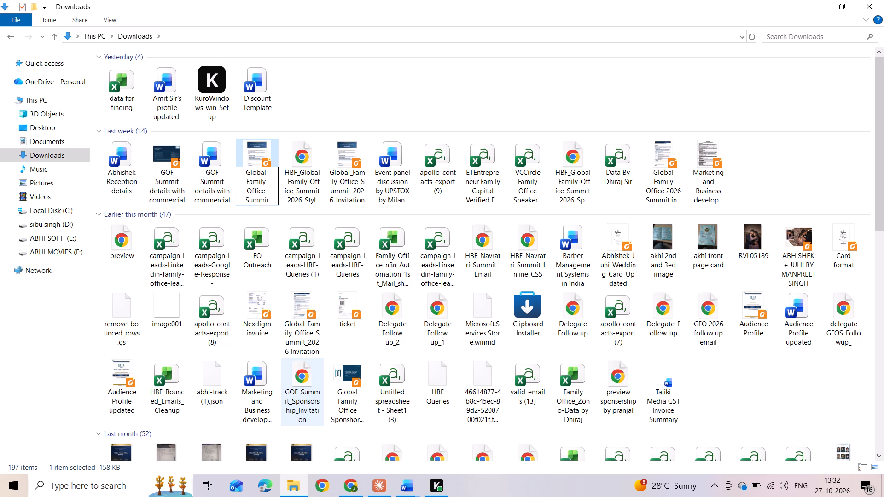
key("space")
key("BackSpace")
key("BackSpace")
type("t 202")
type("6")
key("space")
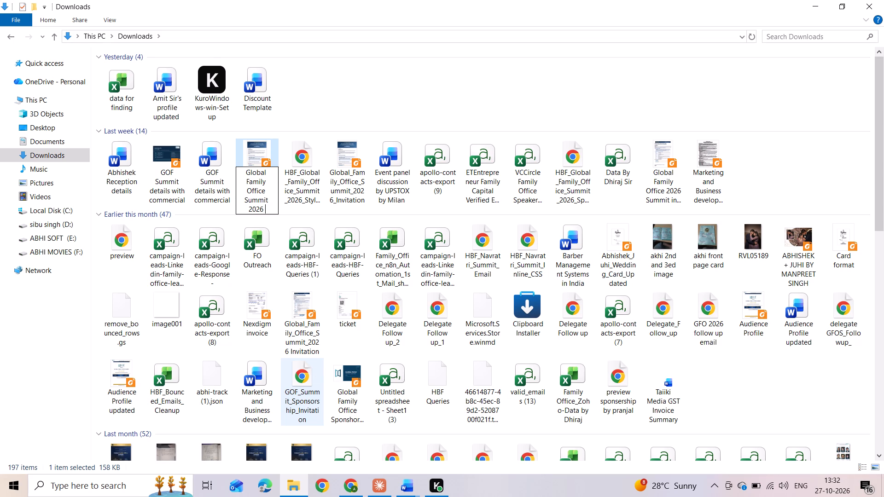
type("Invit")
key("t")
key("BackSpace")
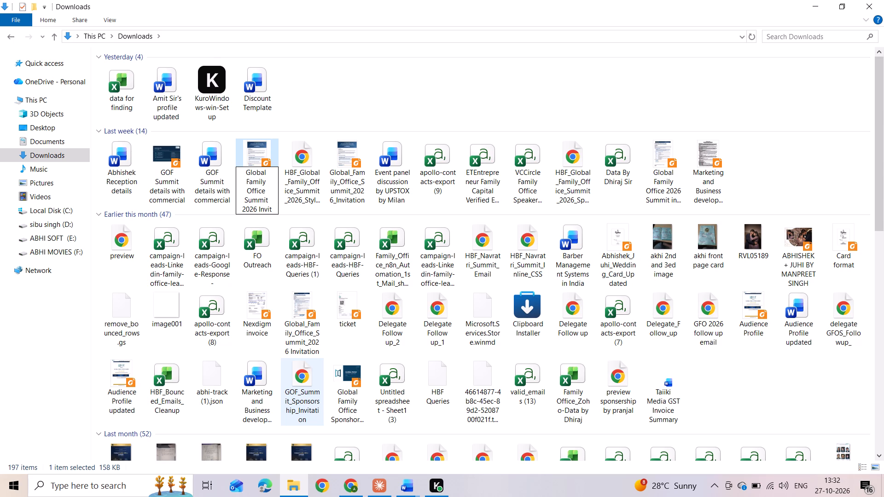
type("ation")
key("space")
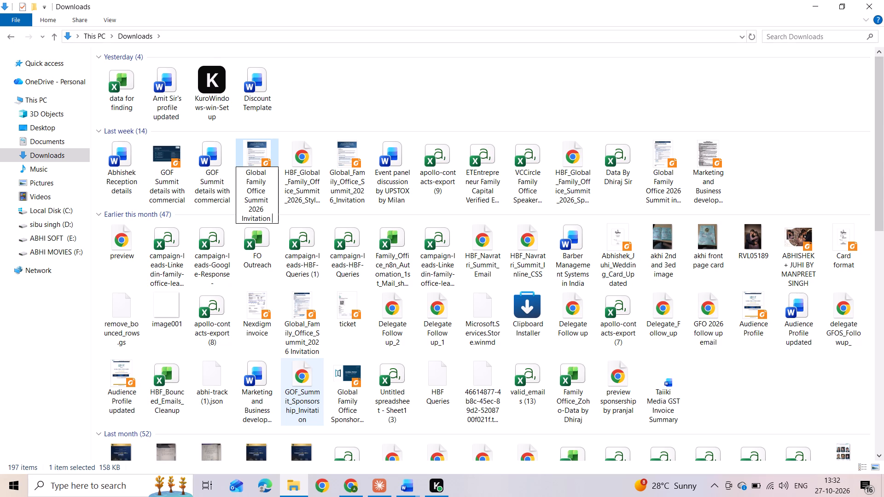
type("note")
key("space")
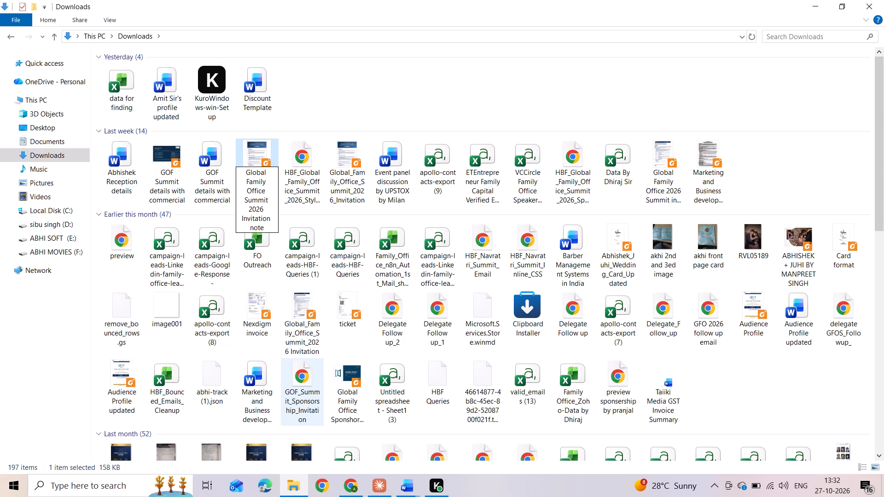
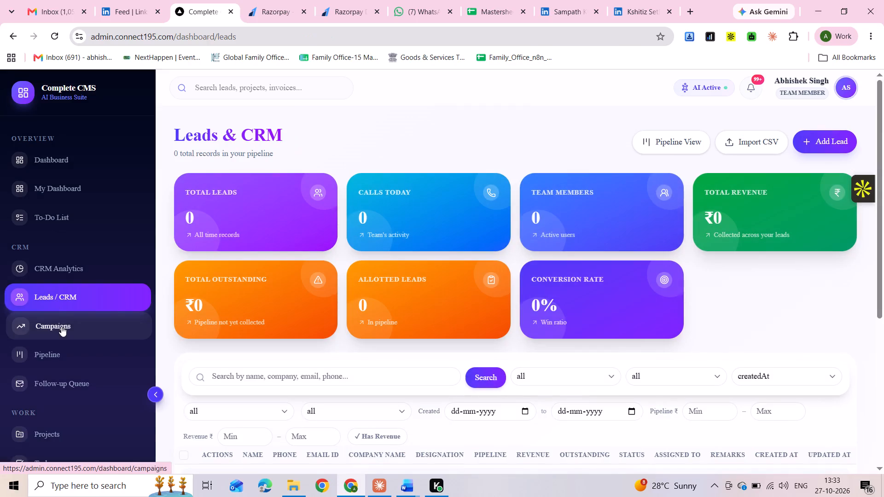
Open the Linkedin-family-office-leads-v2 campaign in the CRM and bring up its lead list with the filters.
scroll(375, 370, "down", 1)
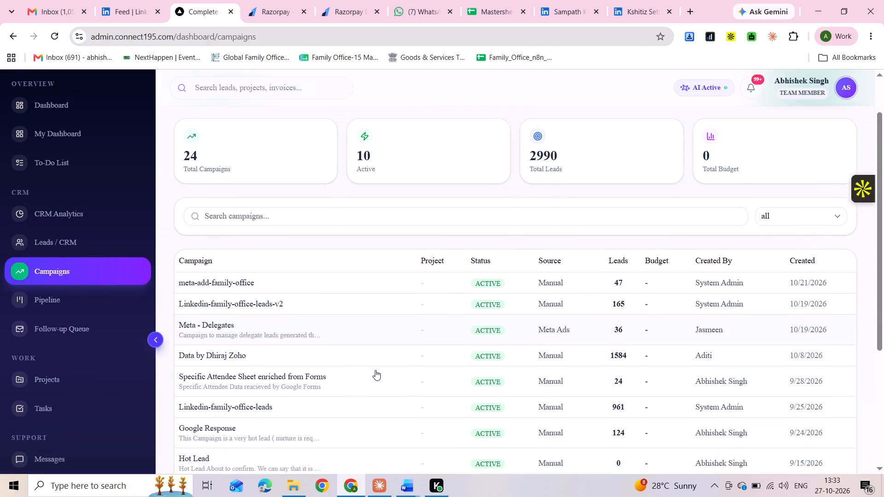
left_click(244, 299)
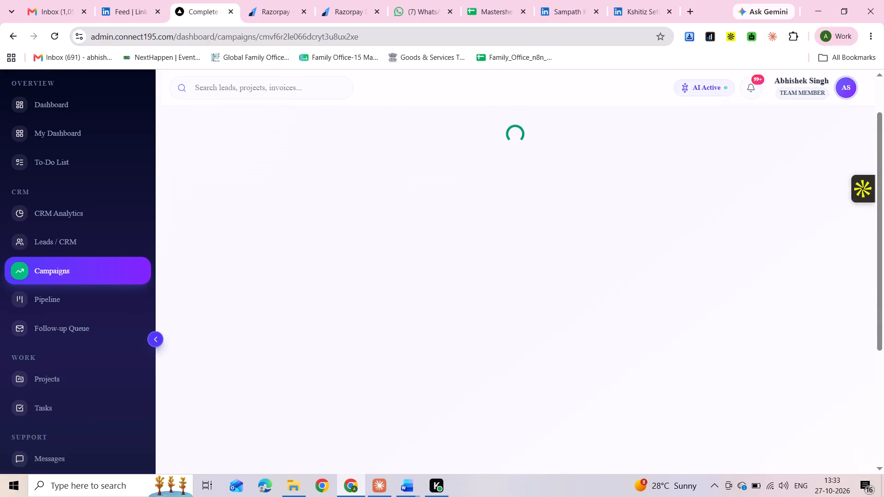
scroll(246, 302, "down", 4)
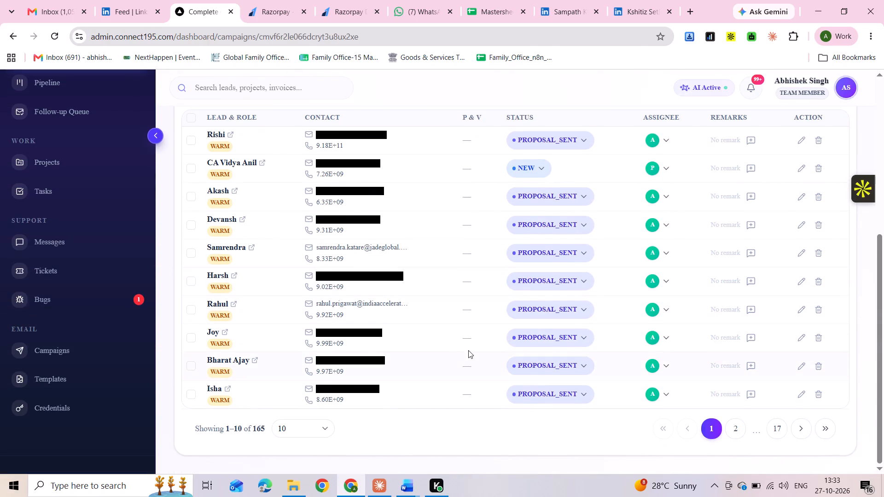
scroll(564, 277, "up", 2)
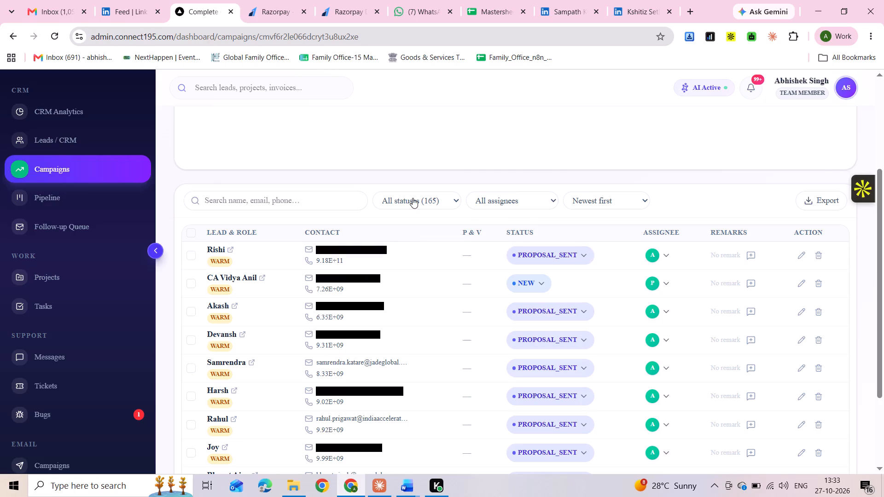
Filter the campaign's leads by assignee to those assigned to the signed-in team member.
double_click(498, 202)
double_click(507, 202)
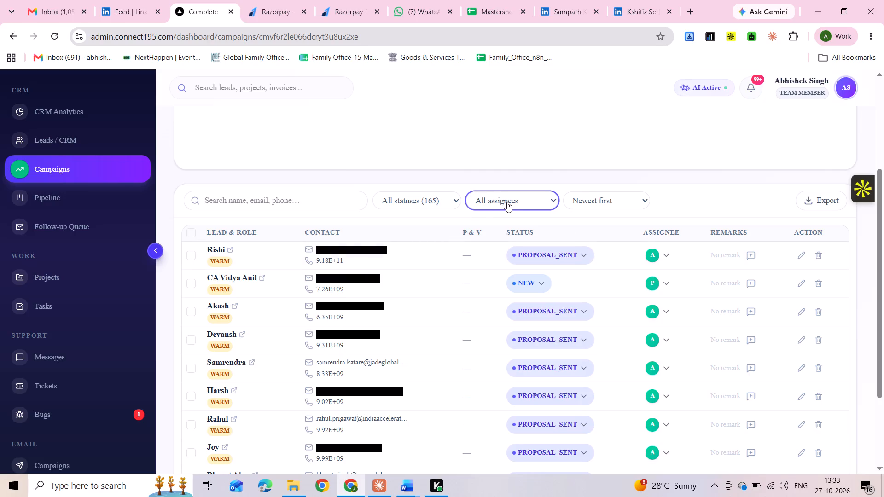
left_click(507, 202)
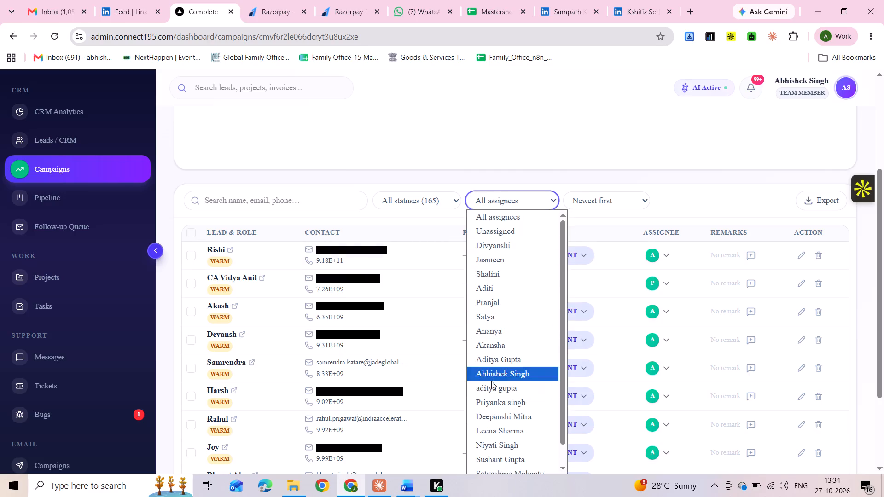
left_click(495, 375)
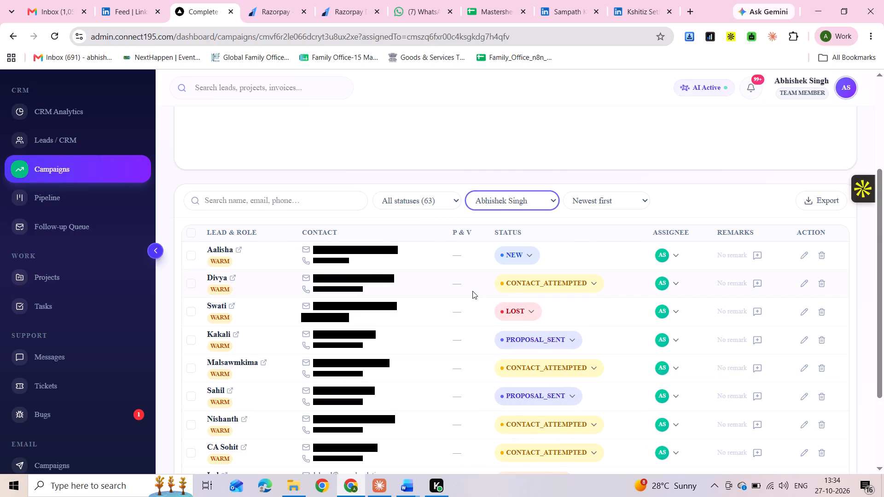
scroll(470, 296, "down", 3)
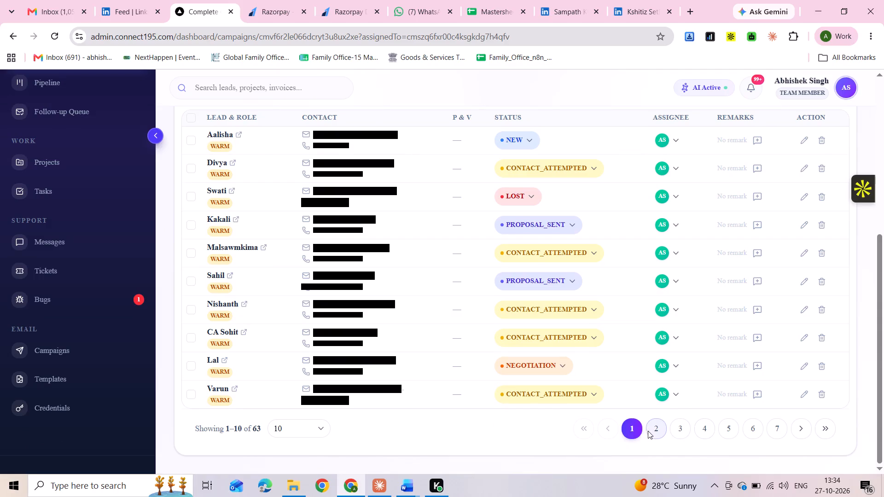
Go to page 2 of the assigned leads and select the email address of the lead Kunal.
left_click(652, 433)
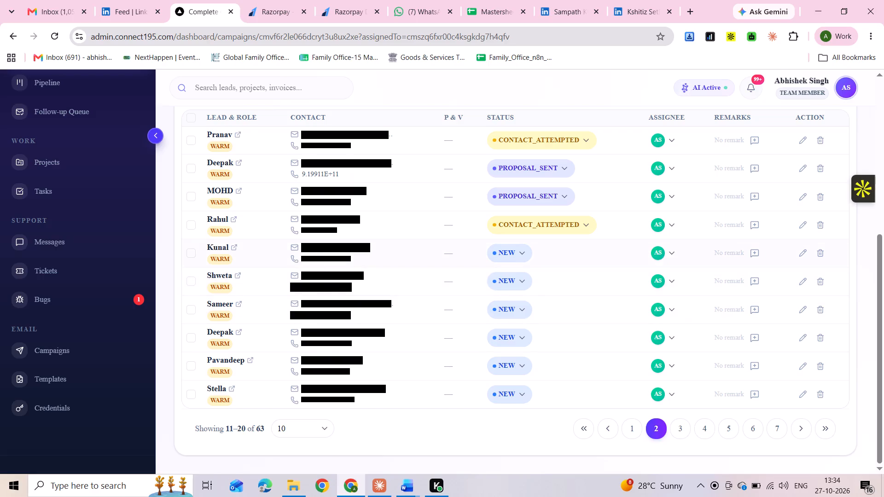
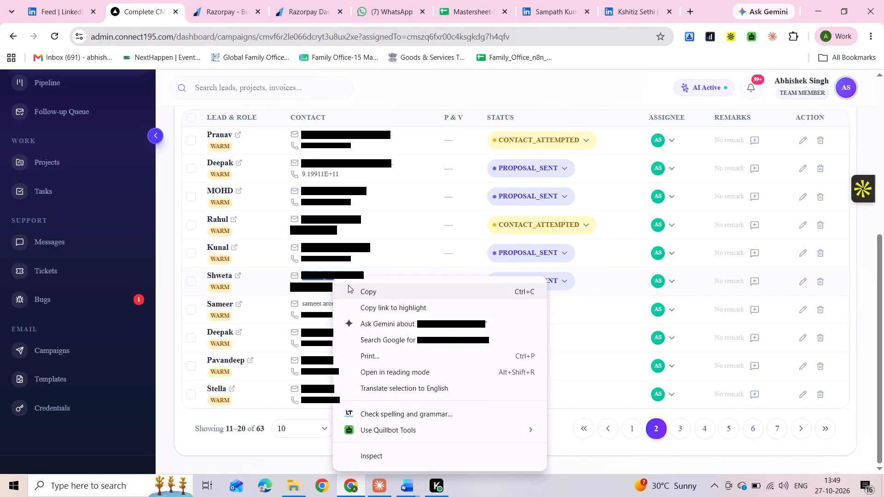
Close the two LinkedIn profile pages, the Razorpay Best Payment page and the LinkedIn feed.
left_click(671, 11)
left_click(665, 14)
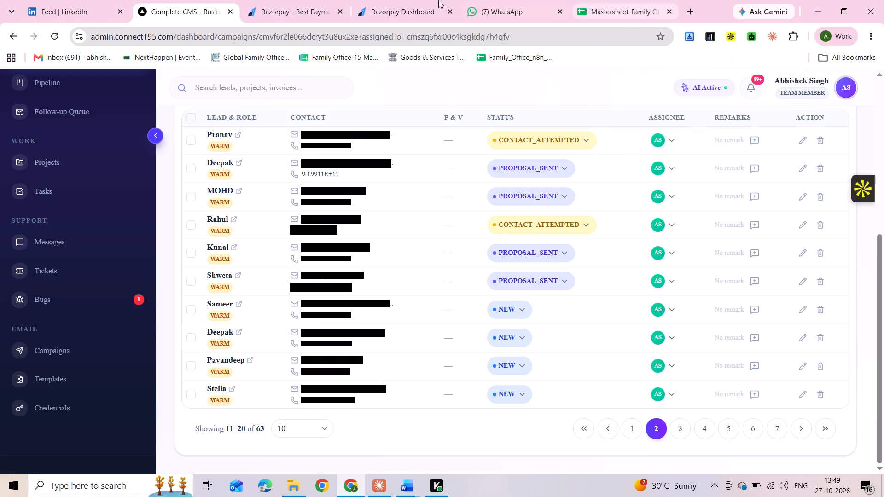
left_click(341, 11)
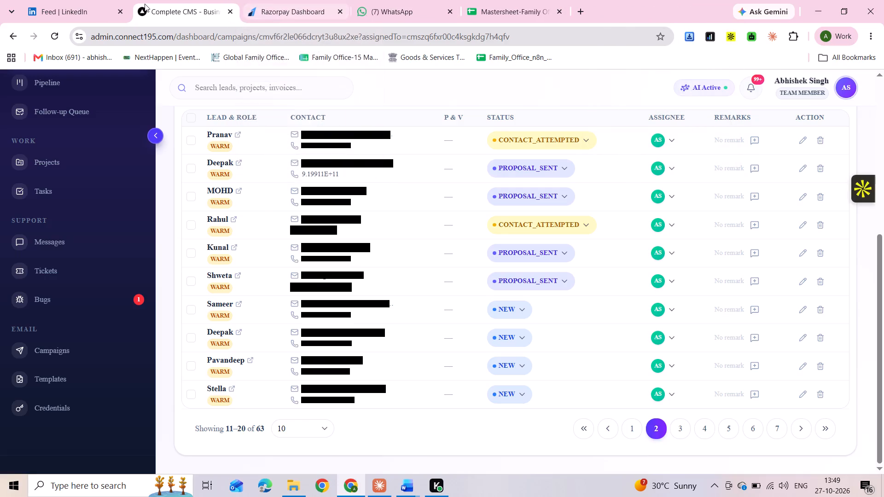
left_click(118, 11)
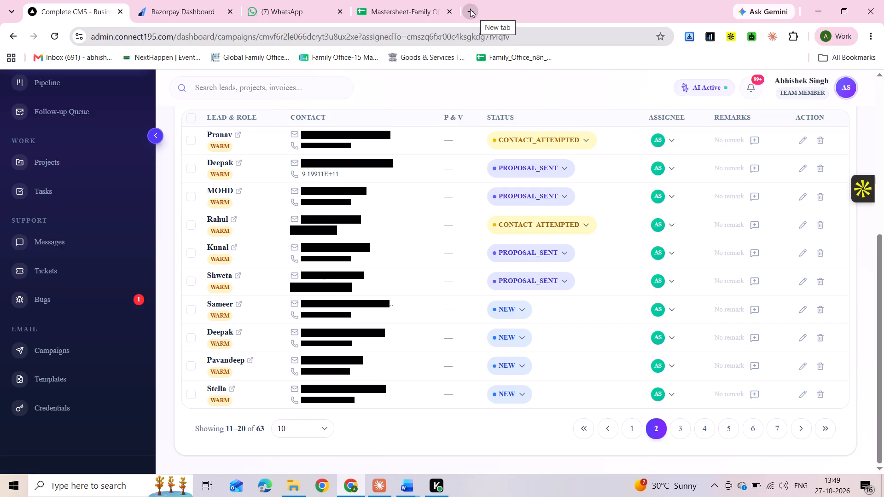
Open a new browser tab and start going to Gmail from the address bar.
double_click(470, 9)
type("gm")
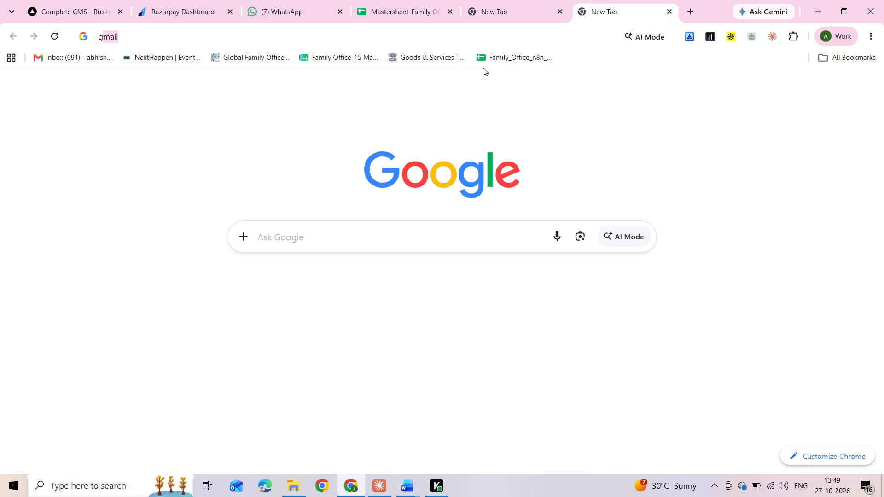
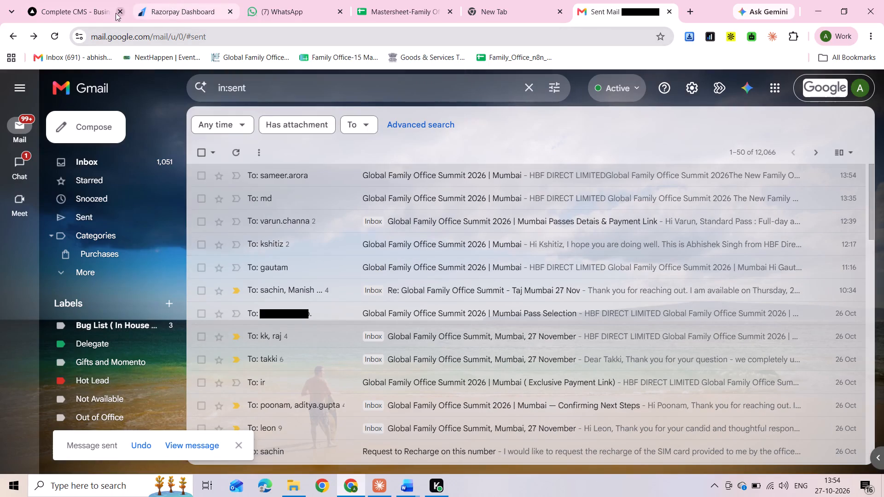
Switch back to the CMS and change the lead Sameer's pipeline stage to Proposal Sent.
left_click(59, 5)
scroll(741, 330, "down", 1)
left_click(668, 411)
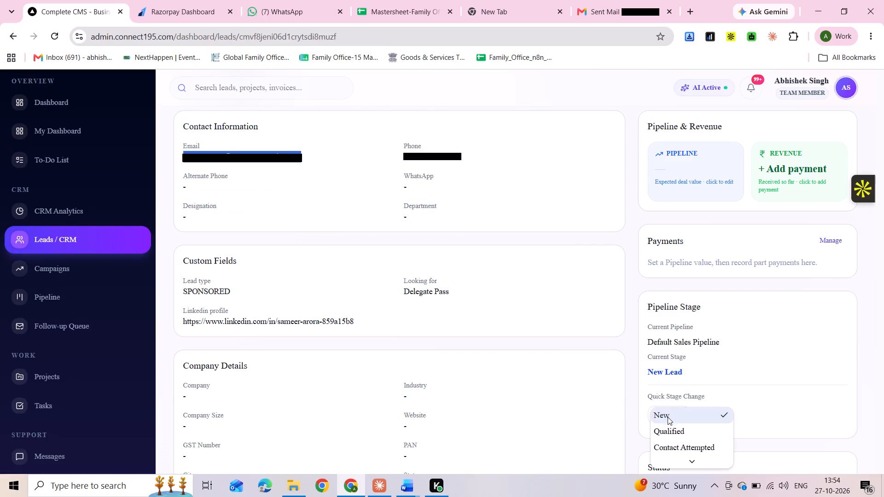
scroll(669, 429, "down", 2)
left_click(670, 416)
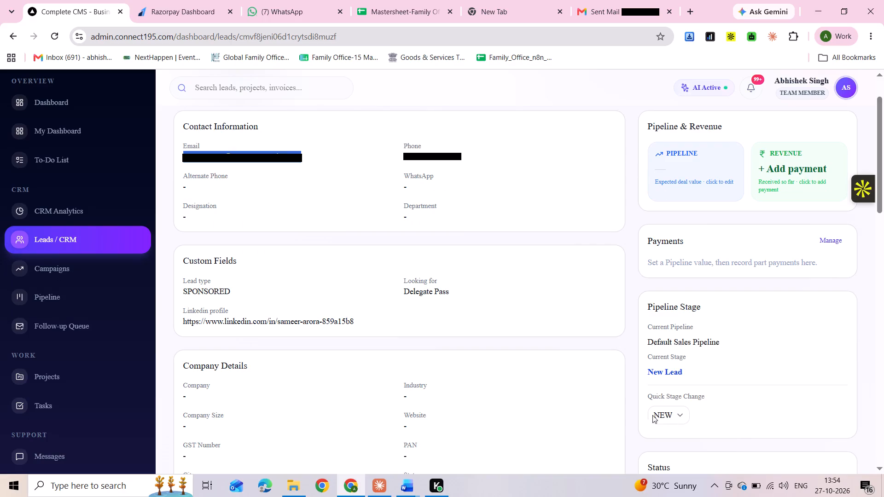
left_click(546, 406)
scroll(541, 401, "up", 5)
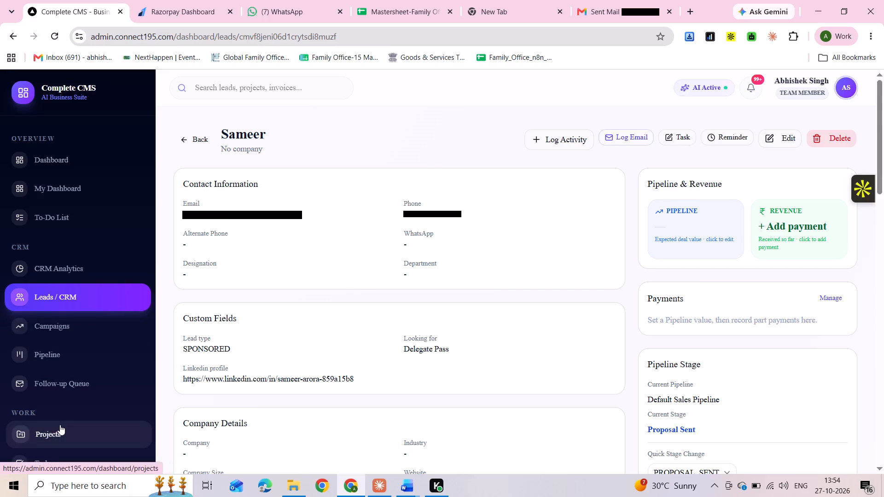
Delete the task "Send him the speakership invitation note" from the task list.
scroll(60, 425, "down", 2)
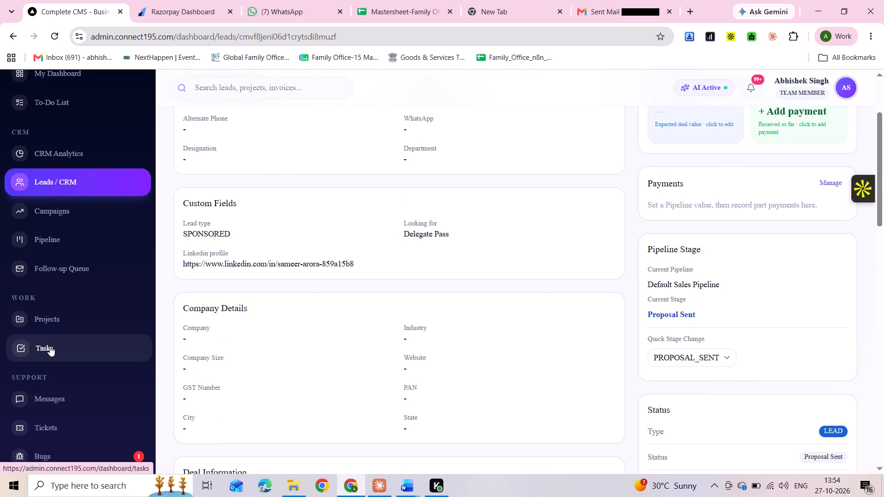
left_click(52, 348)
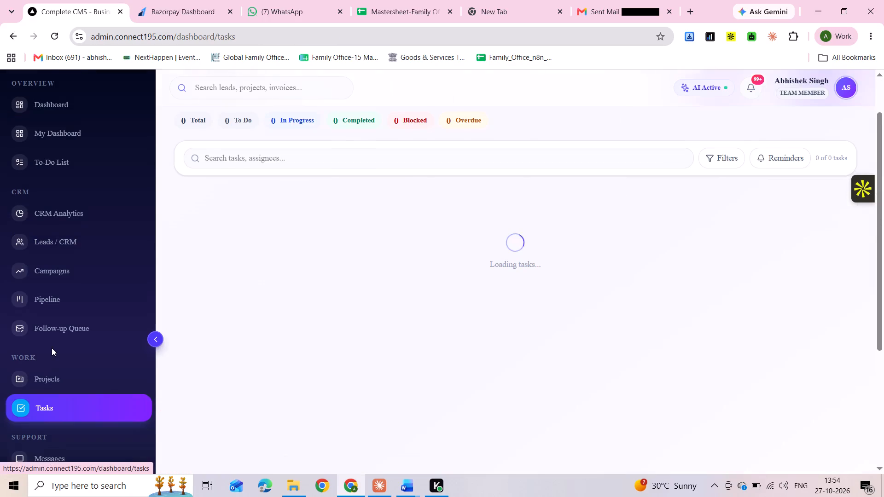
left_click(346, 376)
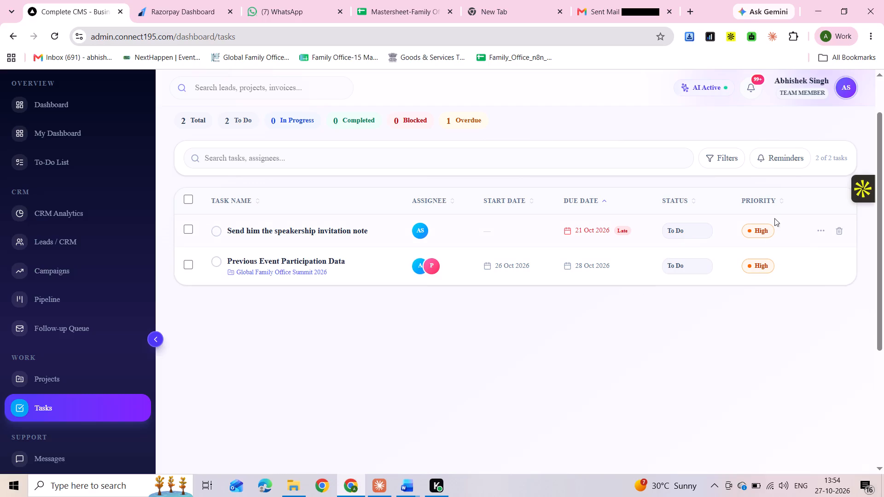
left_click(840, 230)
left_click(485, 110)
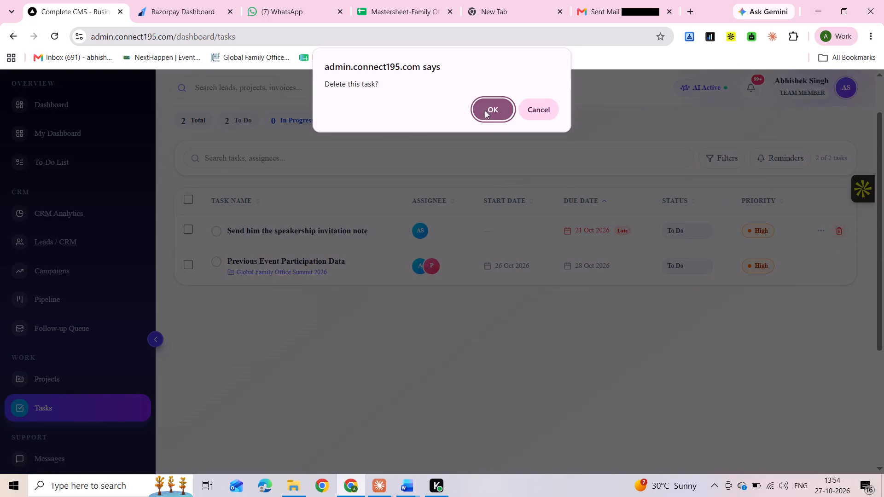
left_click(374, 339)
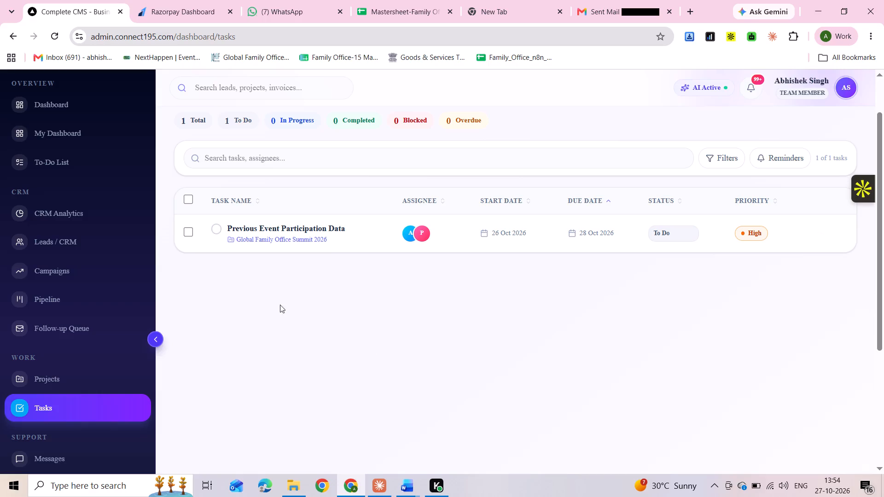
Open the Linkedin-family-office-leads-v2 campaign from the campaigns list.
scroll(55, 228, "up", 3)
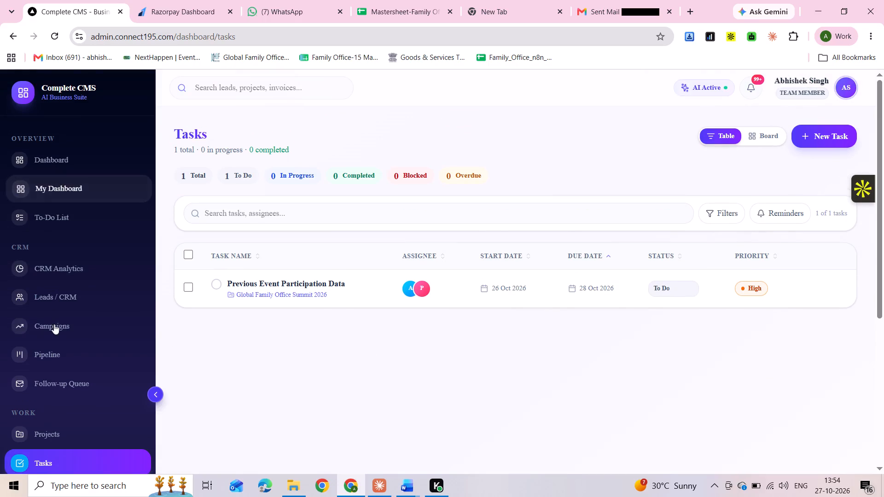
left_click(50, 327)
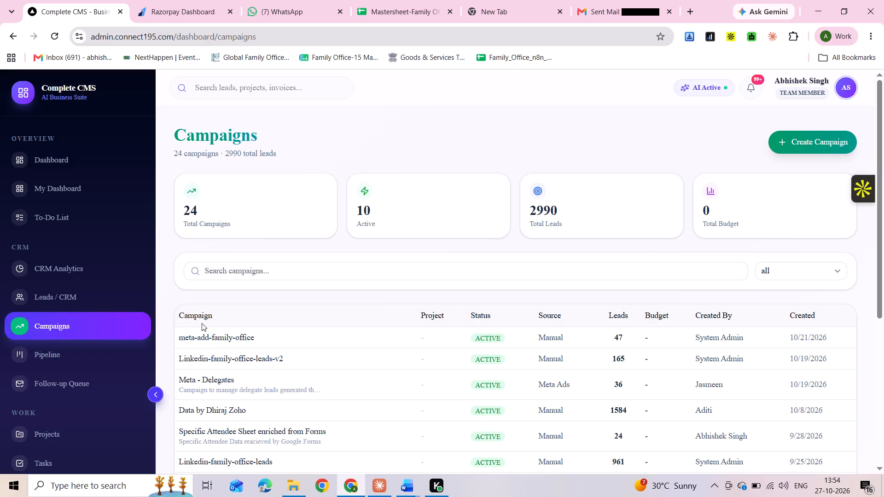
scroll(223, 374, "down", 1)
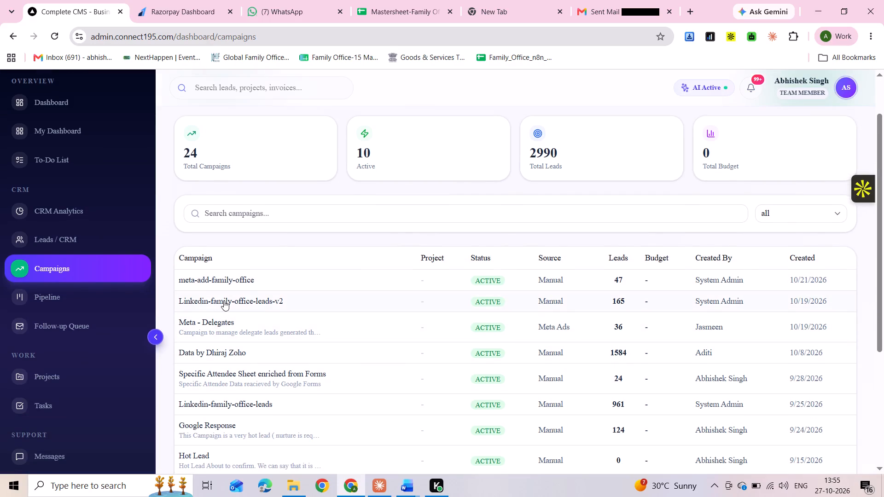
double_click(224, 301)
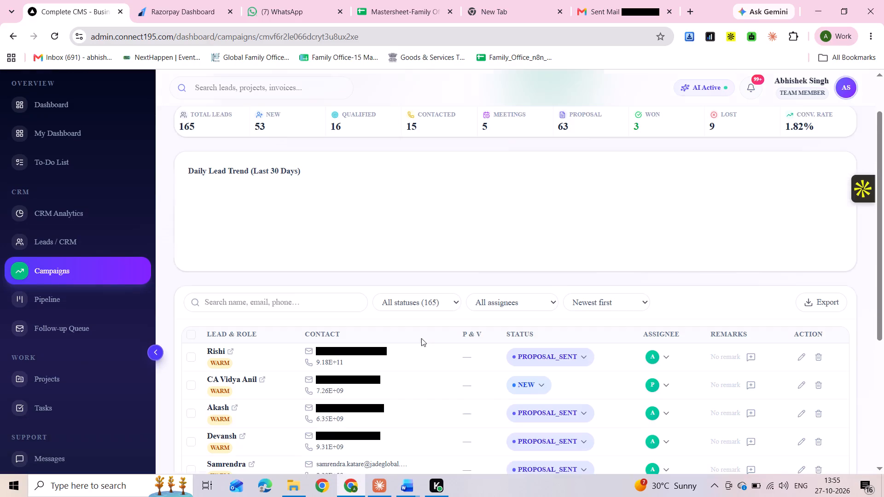
Filter the campaign's leads by assignee to those assigned to the signed-in team member.
scroll(442, 345, "down", 2)
scroll(442, 346, "up", 1)
scroll(442, 346, "down", 3)
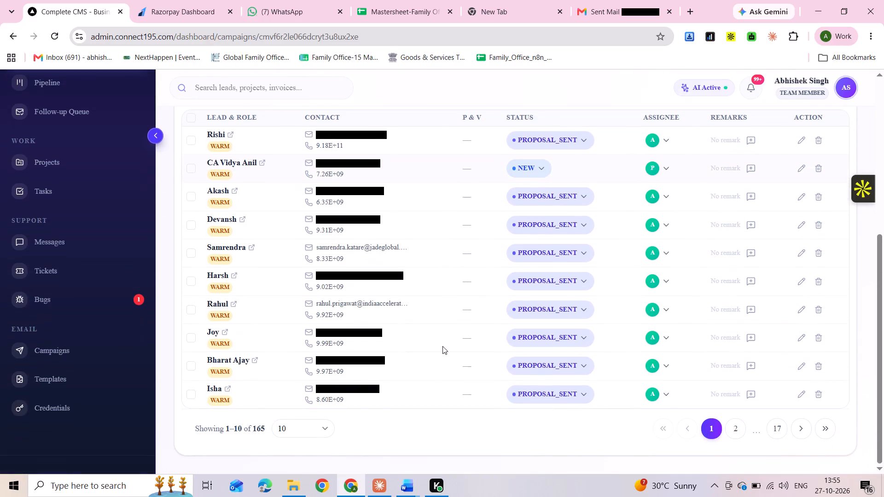
scroll(442, 346, "down", 1)
scroll(633, 368, "up", 1)
scroll(584, 321, "up", 1)
scroll(442, 274, "up", 4)
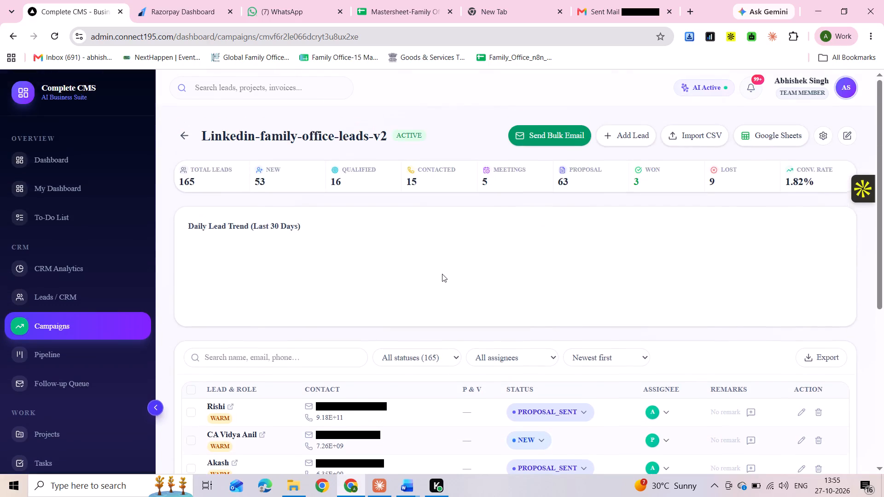
scroll(442, 274, "down", 3)
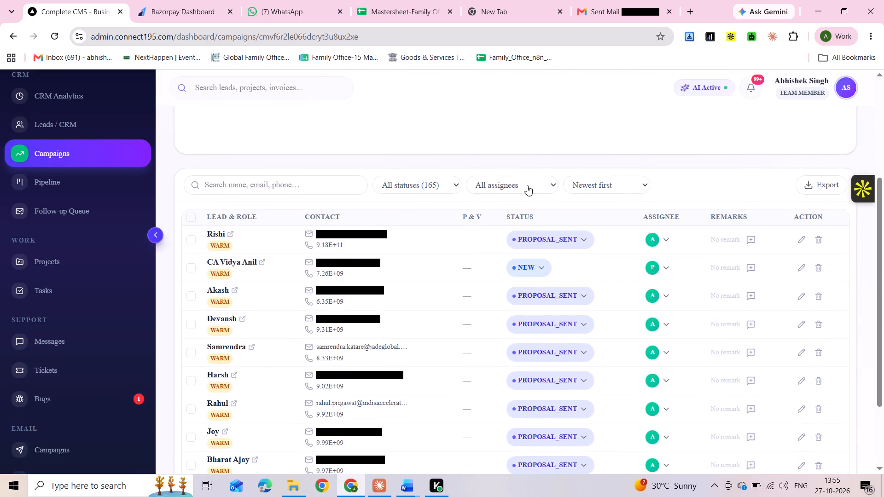
left_click(527, 185)
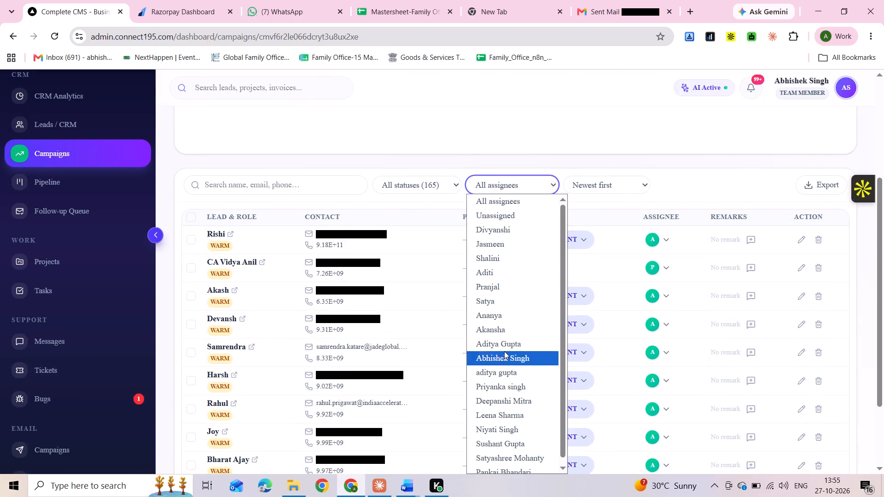
left_click(505, 351)
scroll(554, 325, "down", 1)
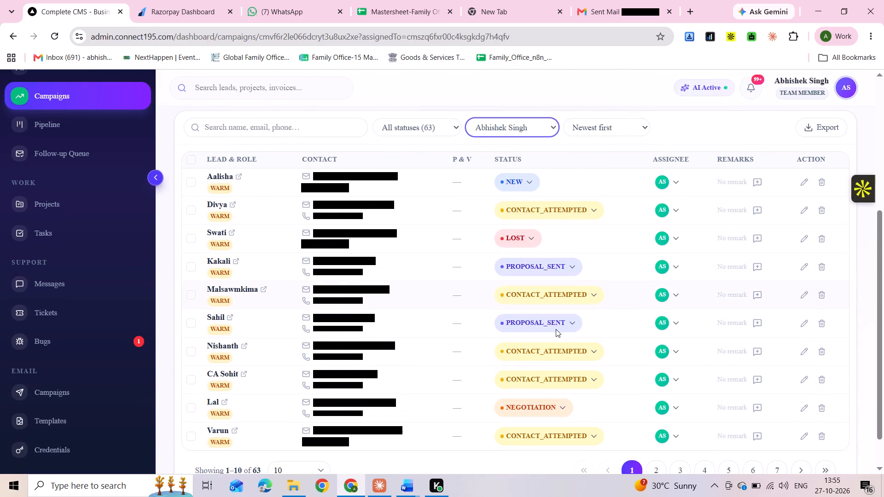
scroll(556, 329, "down", 2)
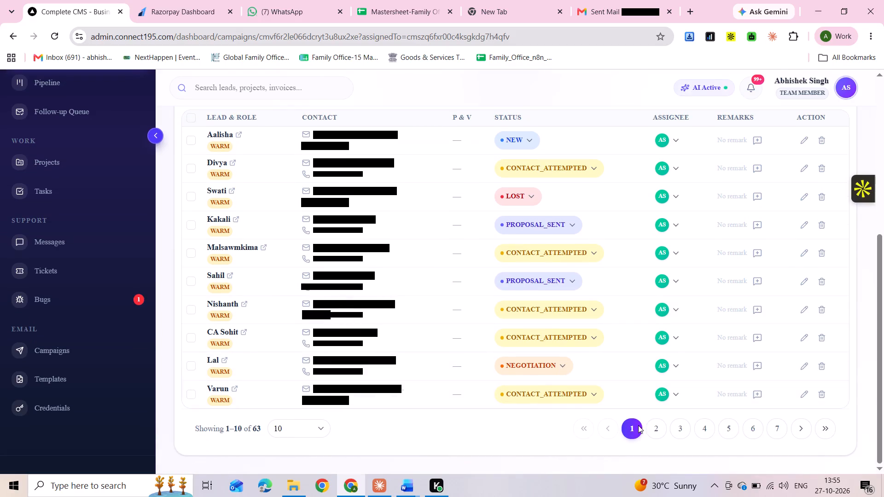
left_click(651, 428)
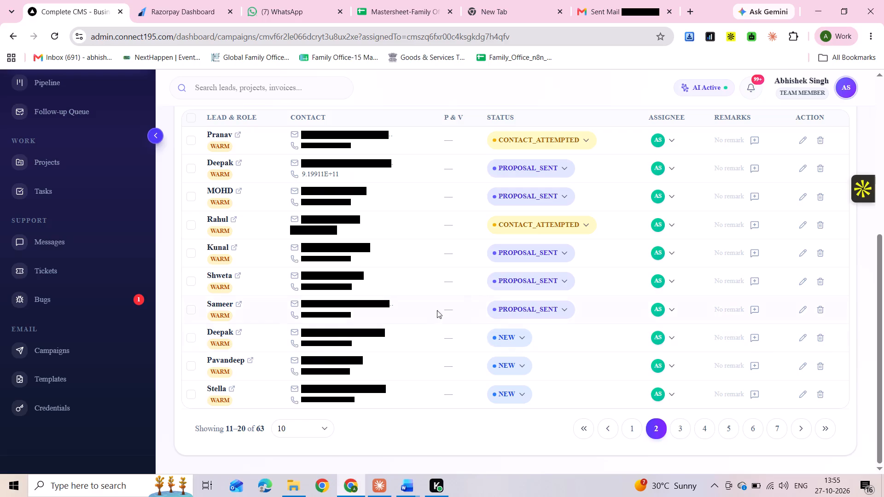
left_click_drag(368, 274, 303, 283)
left_click_drag(303, 283, 300, 278)
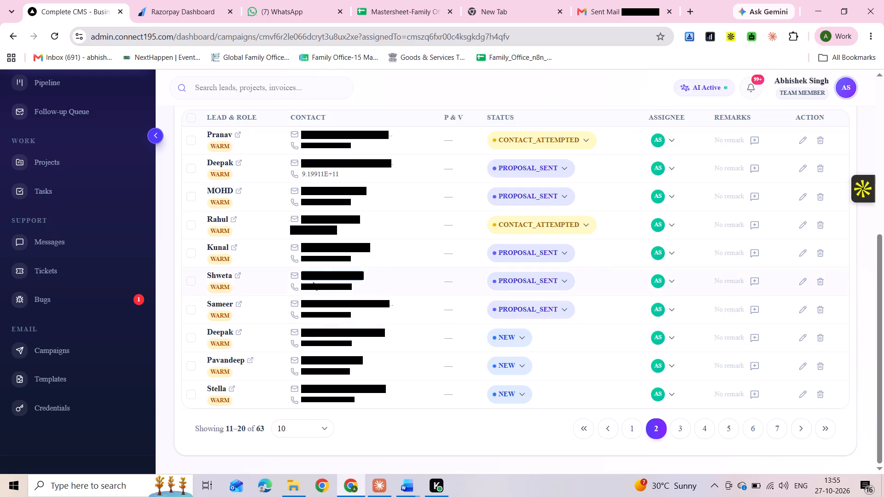
key("ctrl+c")
key("ctrl+c")
Switch to Gmail and open the sent "Global Family Office Summit 2026 | Mumbai" email addressed to Kunal.
left_click(621, 5)
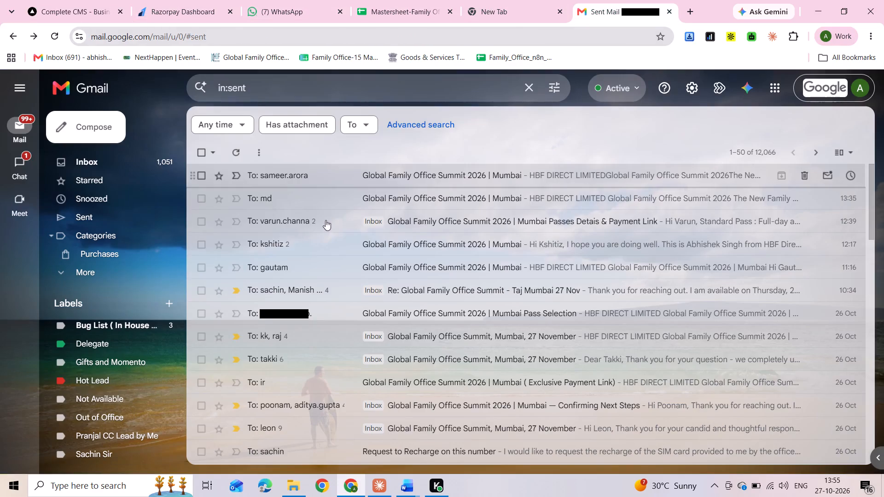
left_click(365, 196)
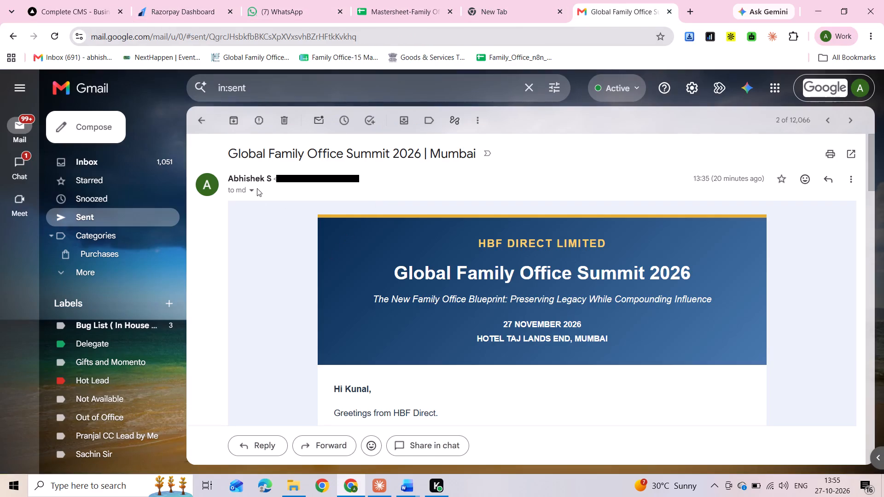
left_click(250, 189)
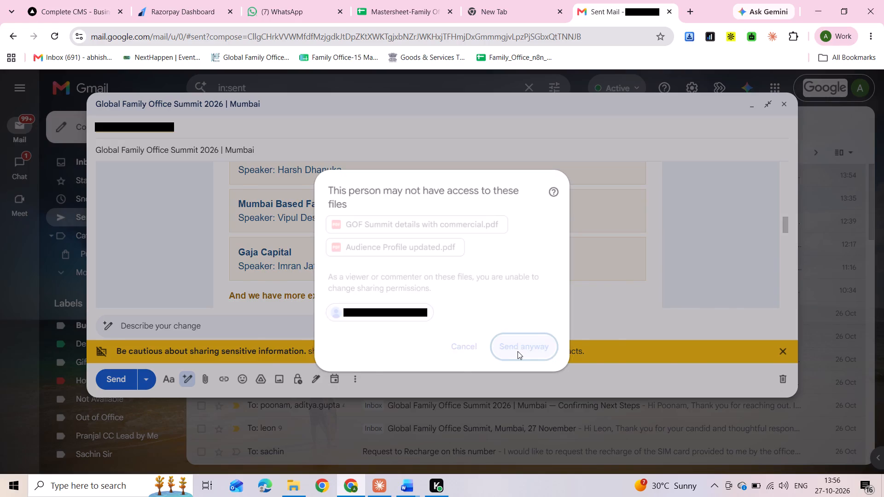
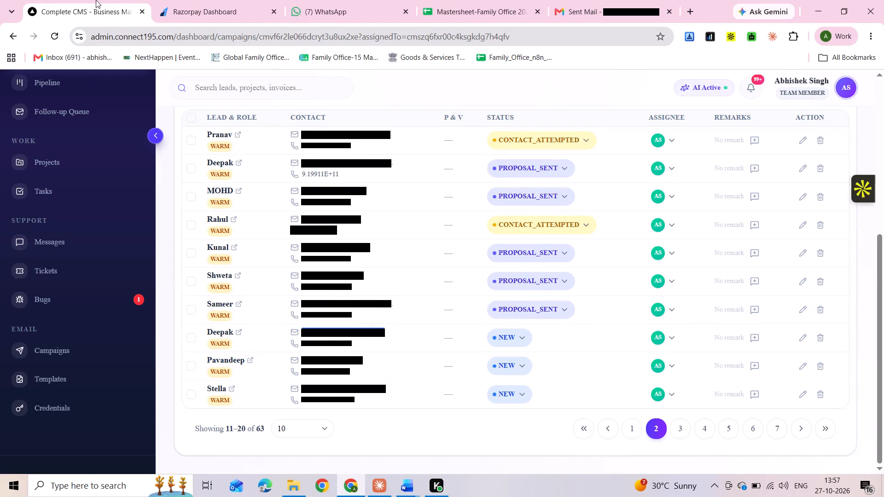
key("ctrl+c")
left_click(597, 6)
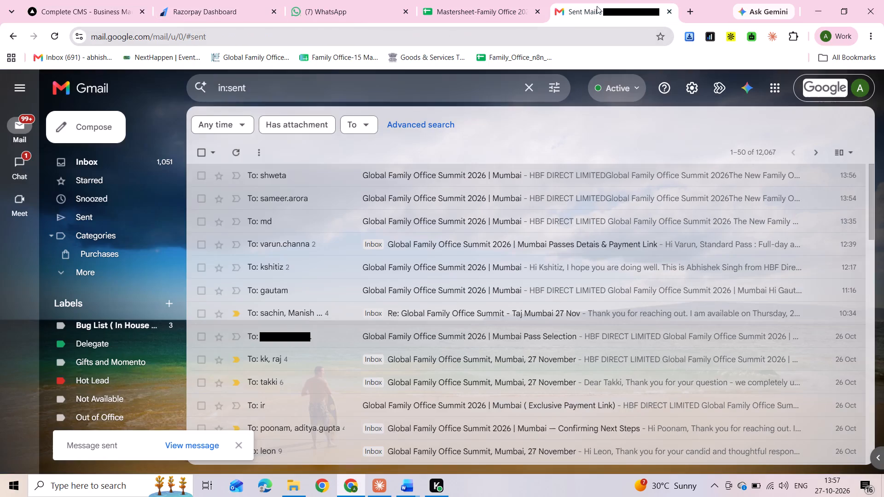
left_click(91, 119)
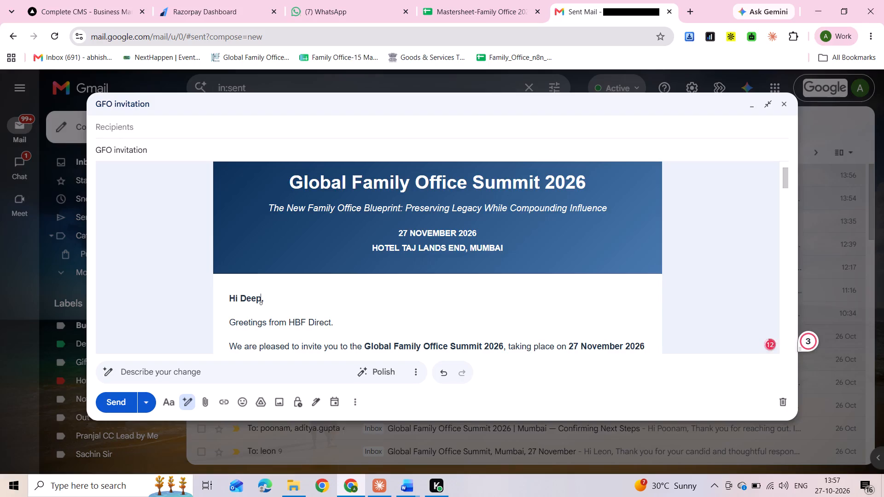
left_click(69, 0)
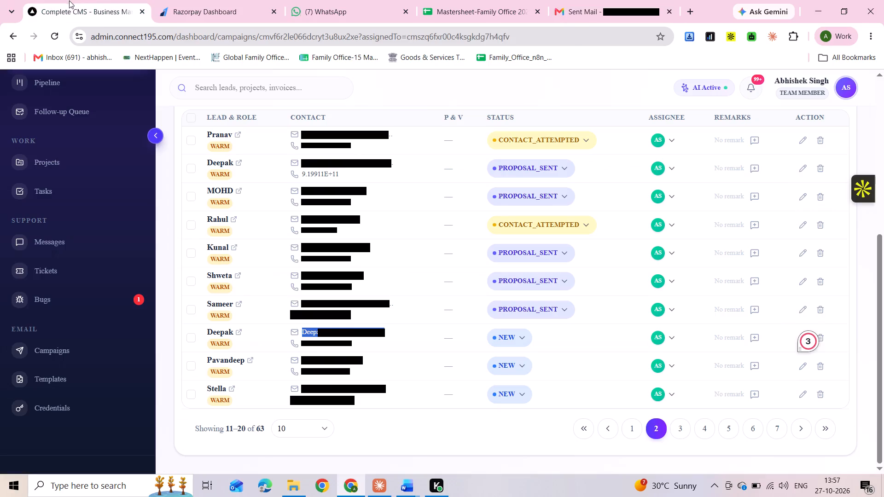
left_click(611, 6)
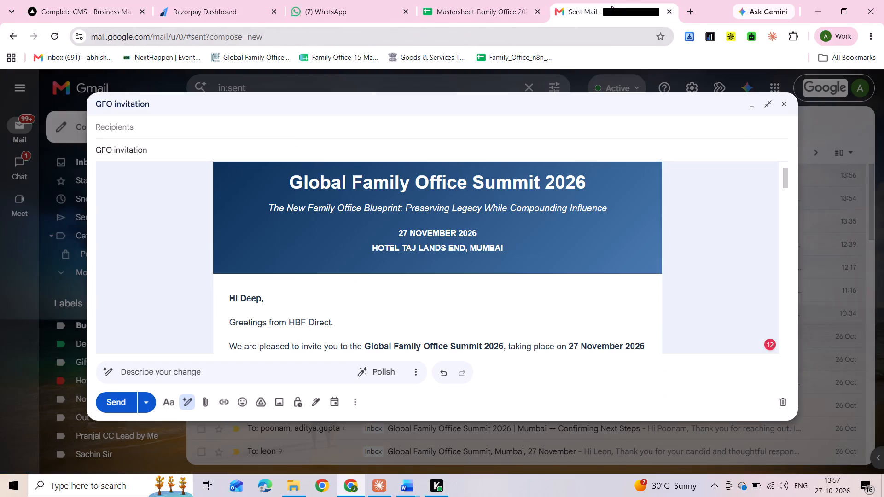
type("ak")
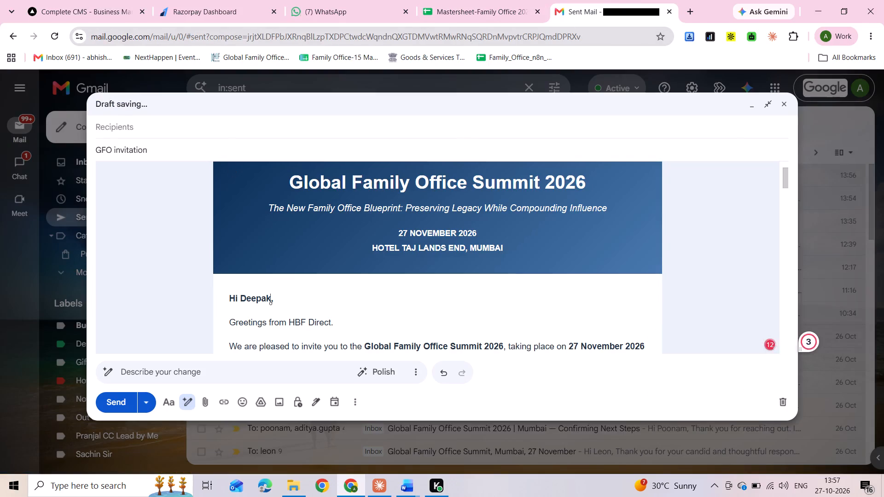
left_click(82, 5)
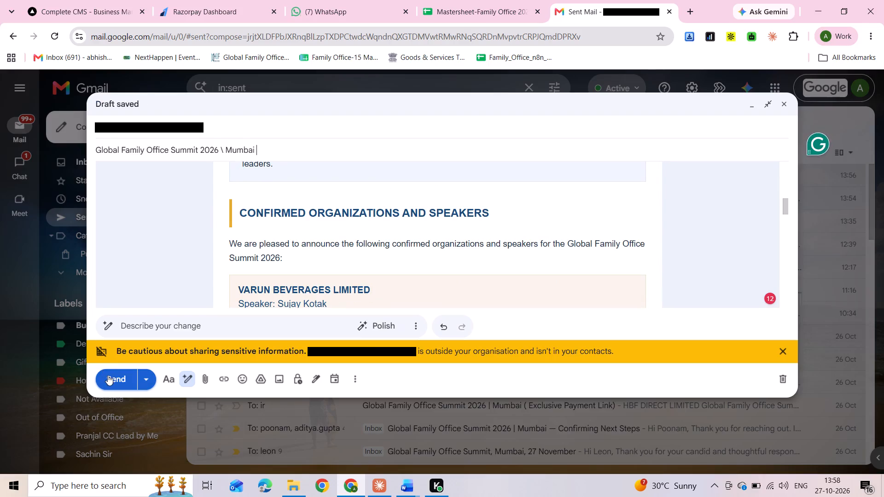
left_click(108, 377)
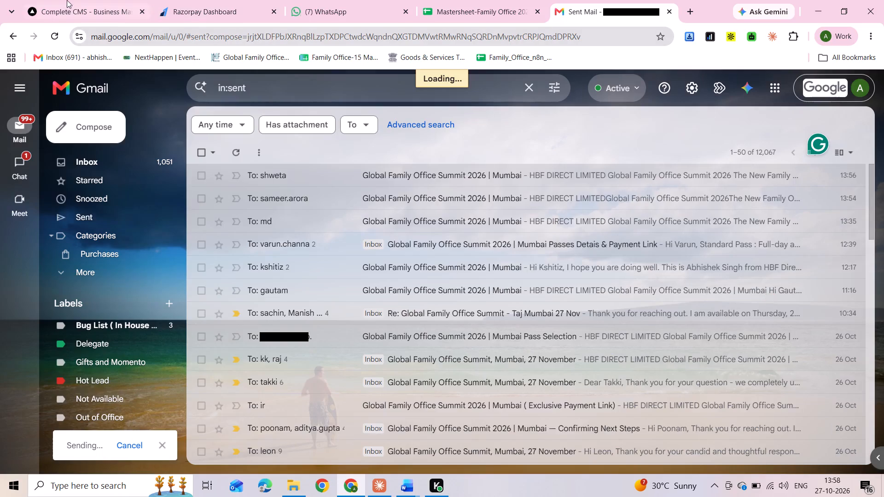
Return to the CRM campaign and set the newly invited Deepak lead's status to Proposal Sent.
left_click(58, 5)
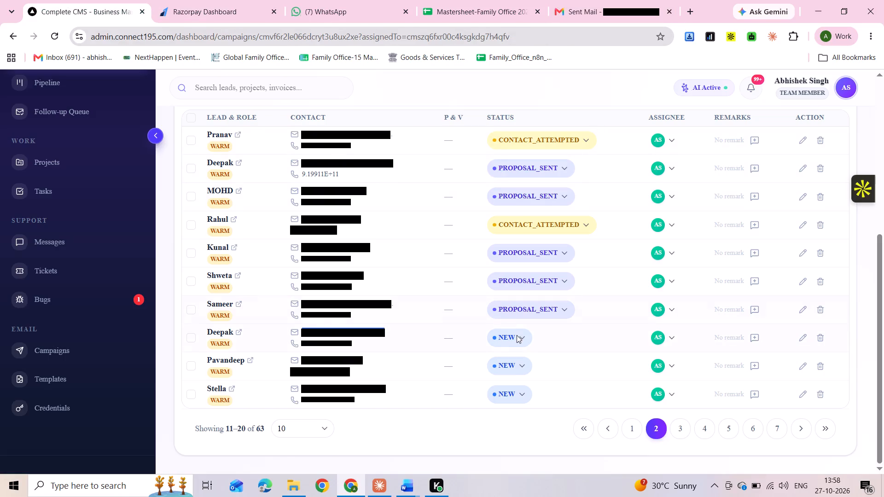
left_click(514, 339)
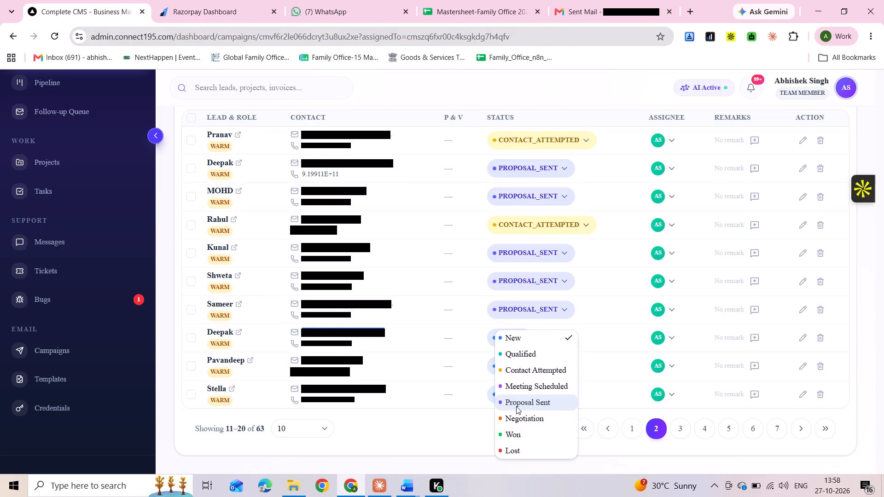
left_click(516, 406)
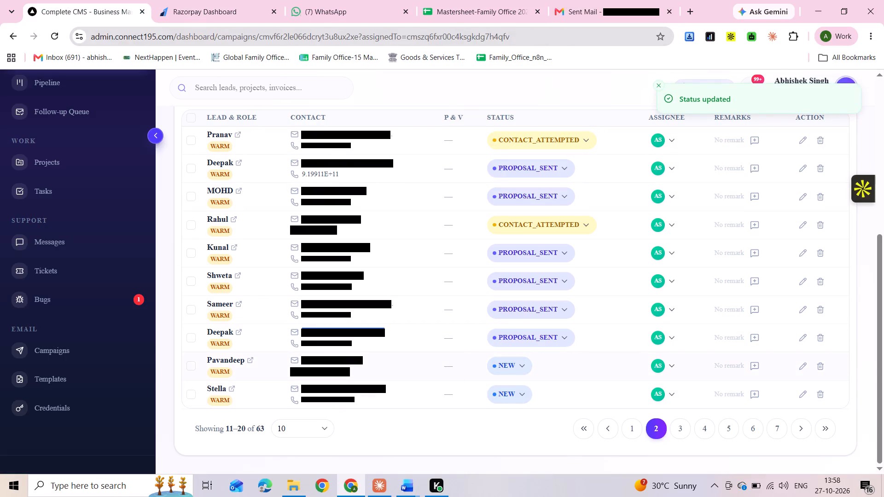
left_click(366, 360)
left_click_drag(366, 360, 317, 357)
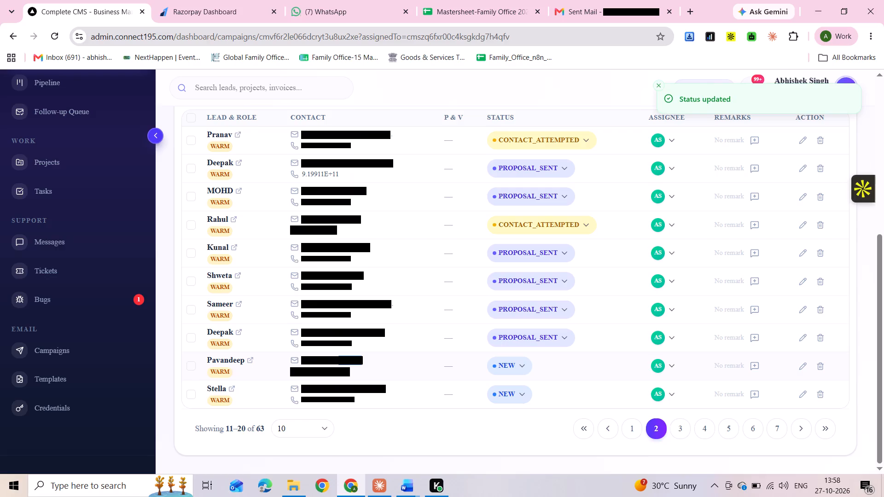
left_click_drag(317, 357, 285, 354)
key("ctrl+c")
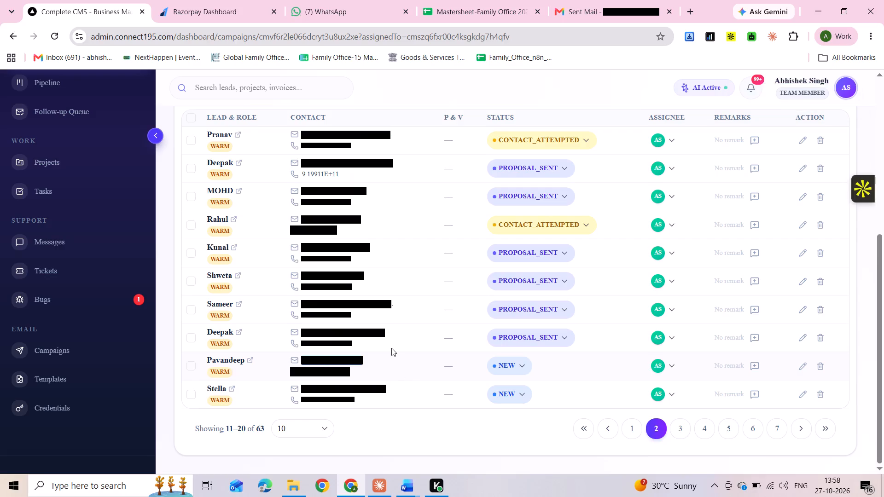
key("ctrl+c")
left_click(577, 13)
left_click(93, 127)
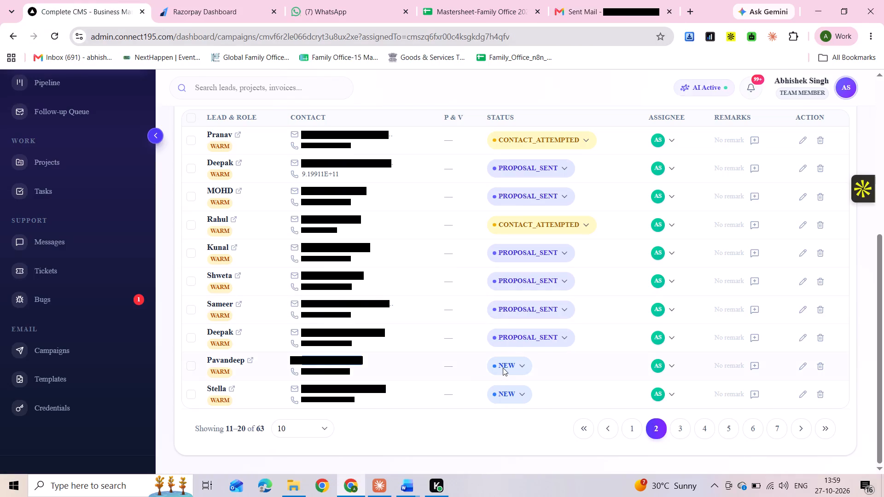
Set the status of the lead Pavandeep to Proposal Sent.
left_click(509, 365)
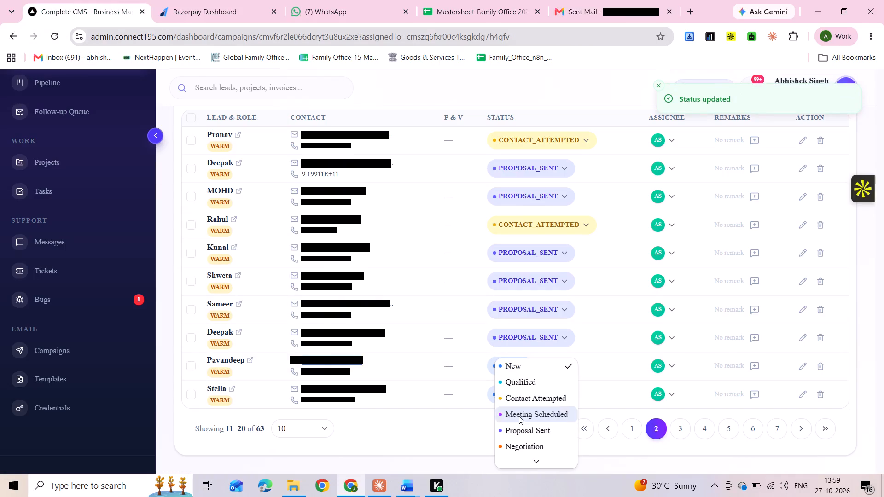
left_click(519, 426)
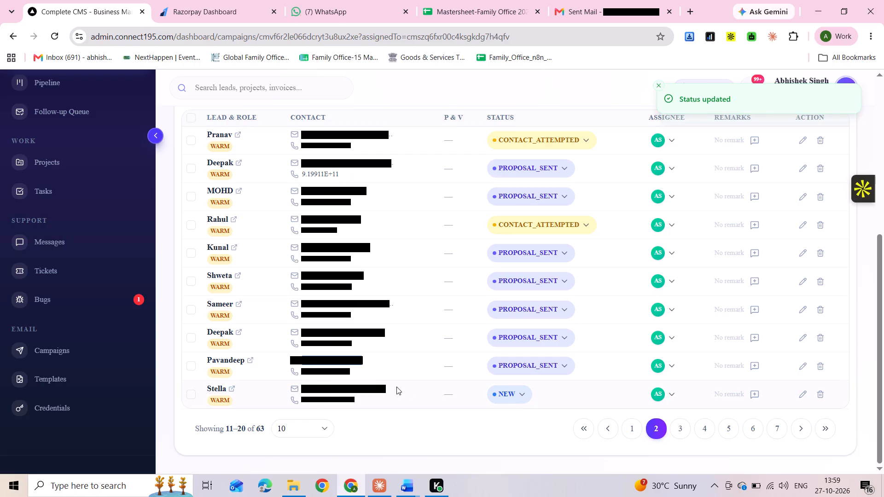
Open the record of the lead Stella from the campaign's leads list to get her email address.
left_click_drag(392, 386, 300, 395)
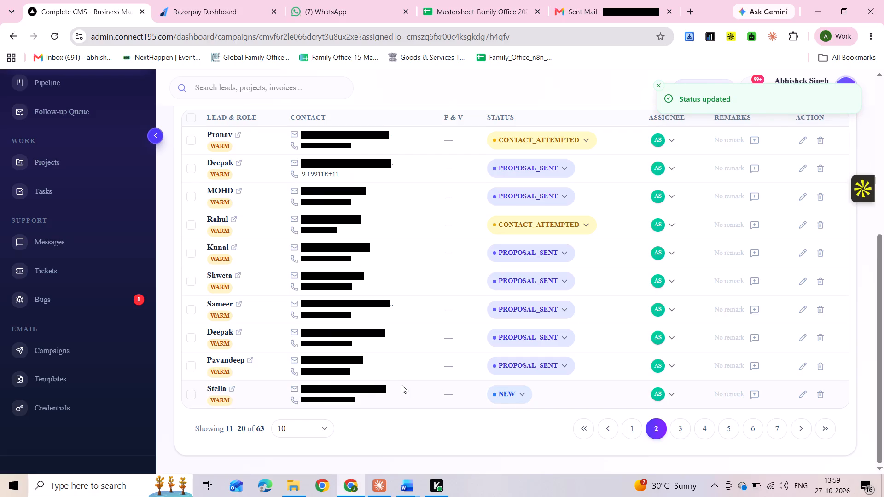
left_click_drag(389, 387, 322, 391)
left_click(391, 389)
left_click_drag(388, 389, 380, 391)
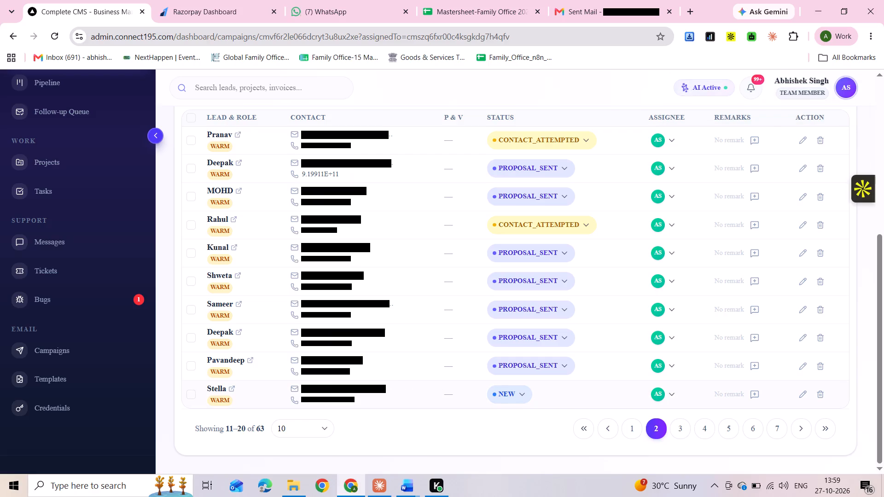
Open the record of the lead Stella from the campaign's leads list and copy her email address.
left_click_drag(380, 391, 333, 396)
left_click(386, 388)
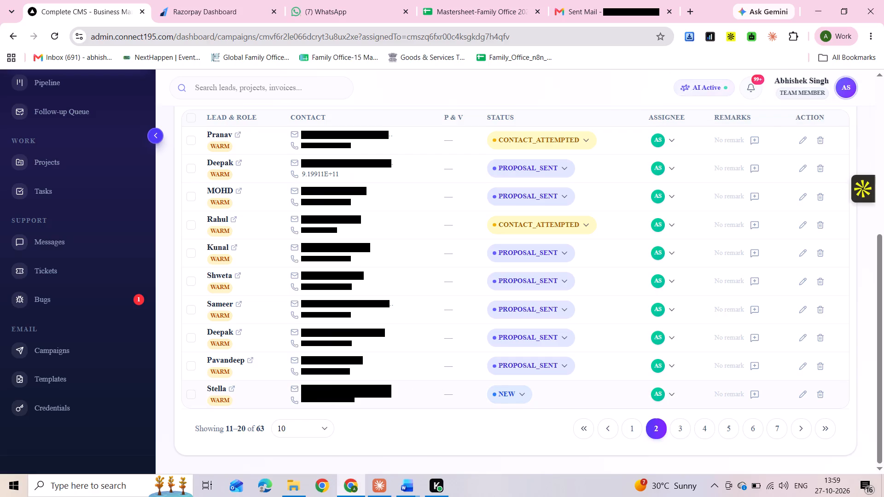
left_click_drag(384, 387, 341, 388)
left_click(215, 390)
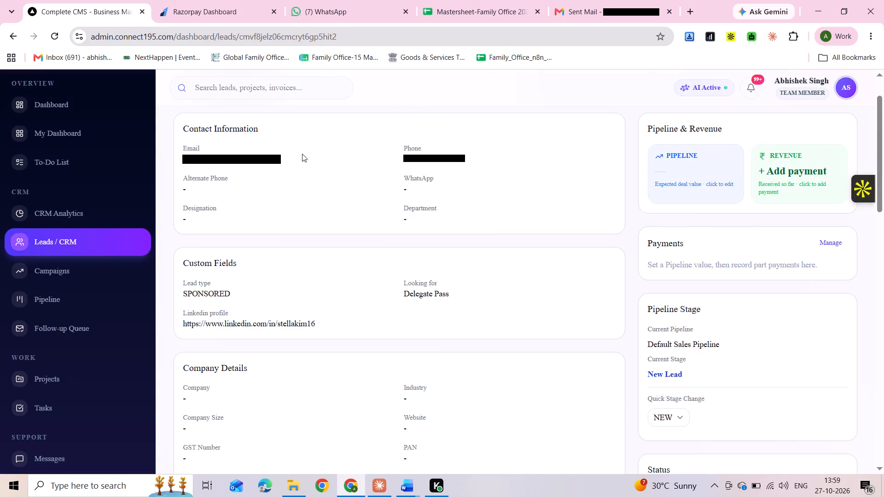
left_click_drag(288, 160, 182, 167)
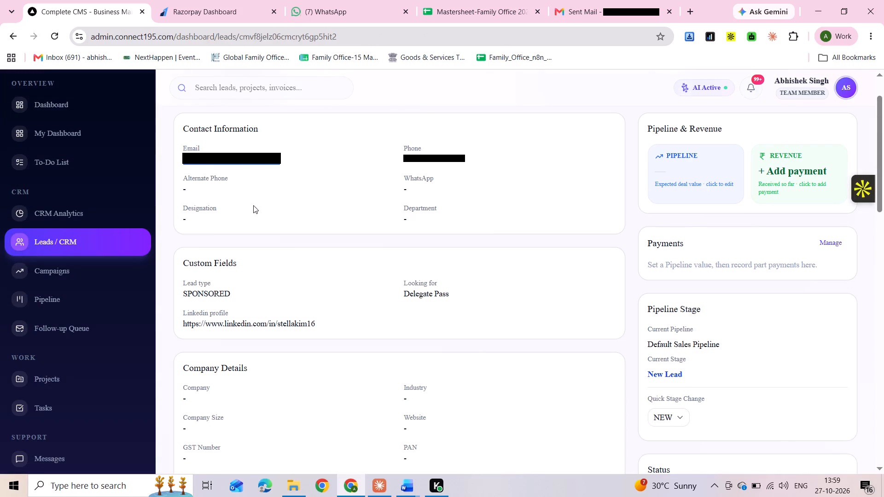
key("ctrl+c")
key("ctrl+c")
left_click(587, 6)
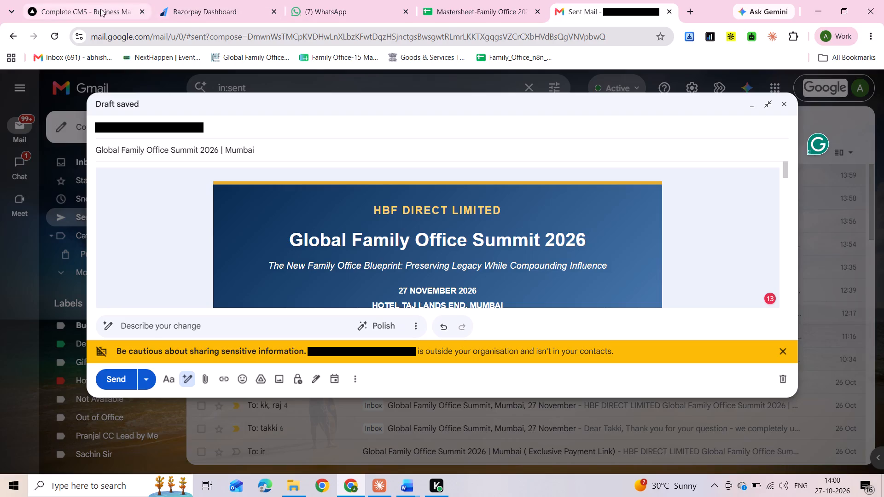
left_click(38, 5)
scroll(338, 191, "up", 2)
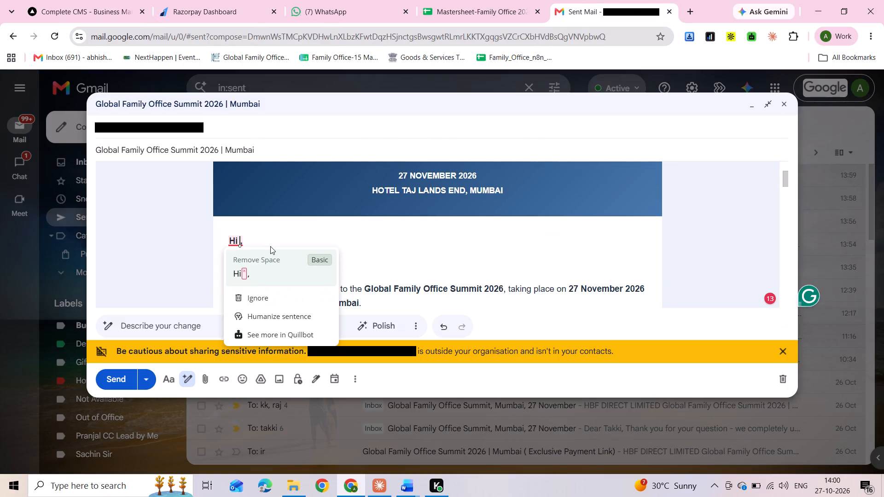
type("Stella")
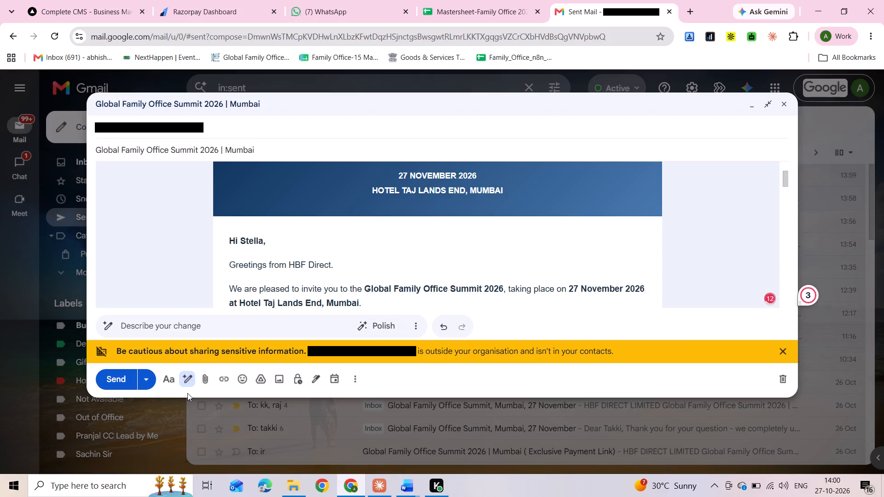
left_click(117, 378)
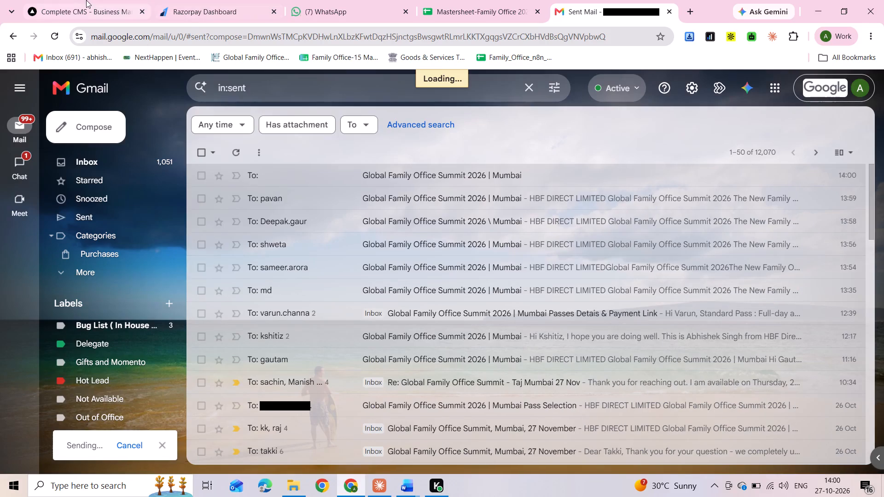
Switch back to the CRM and go to the quick stage change in Stella's lead record.
double_click(73, 3)
scroll(635, 236, "down", 3)
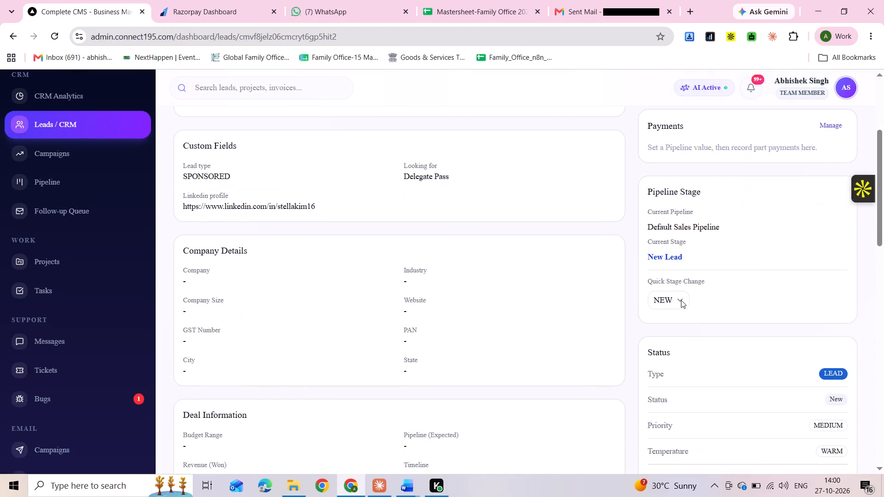
Change Stella's pipeline stage to Proposal Sent in her lead record.
double_click(680, 300)
double_click(672, 301)
left_click(669, 301)
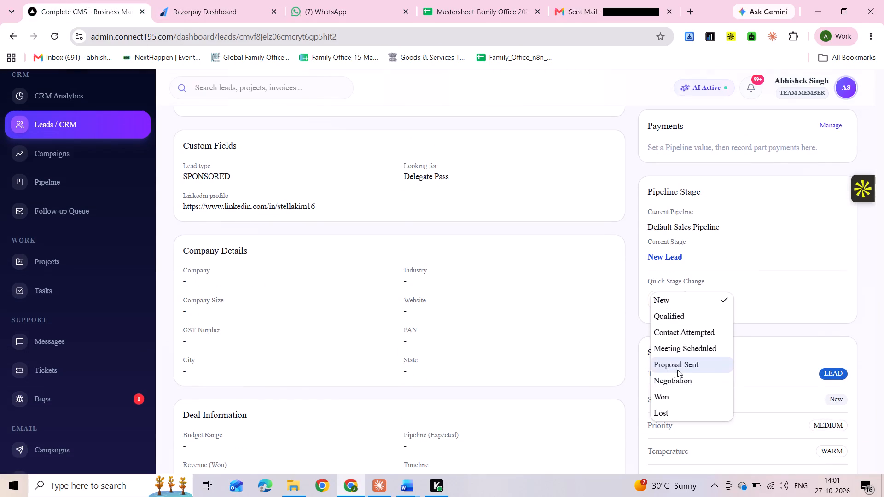
left_click(677, 370)
Return to the campaign's filtered leads and review the statuses on pages 2, 3 and 1, ending on page 2.
scroll(575, 337, "up", 3)
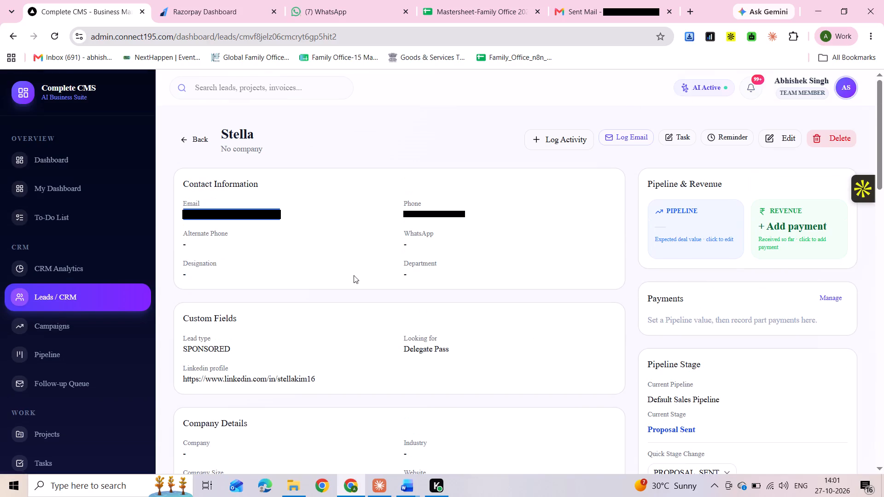
scroll(292, 179, "up", 2)
left_click(185, 145)
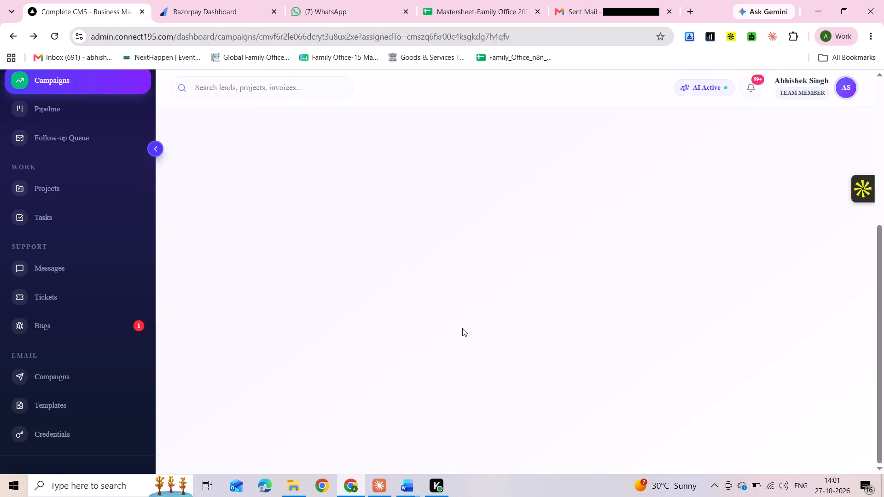
scroll(463, 329, "down", 2)
double_click(656, 427)
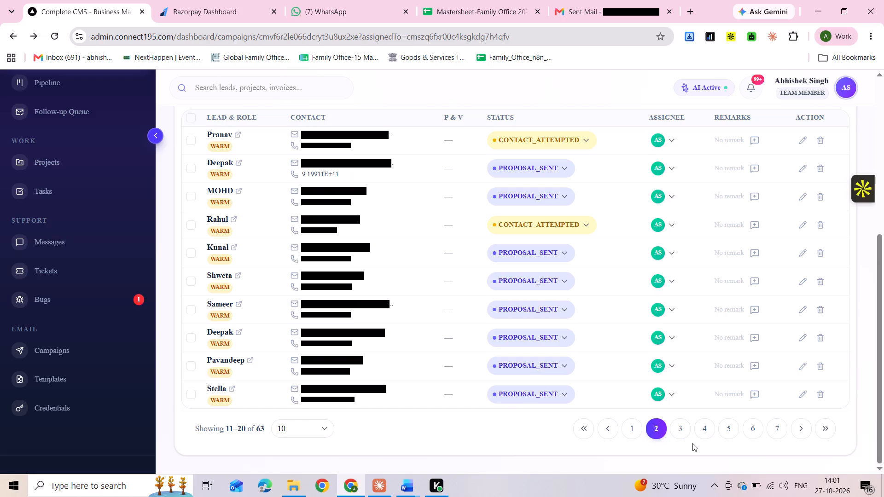
left_click(675, 431)
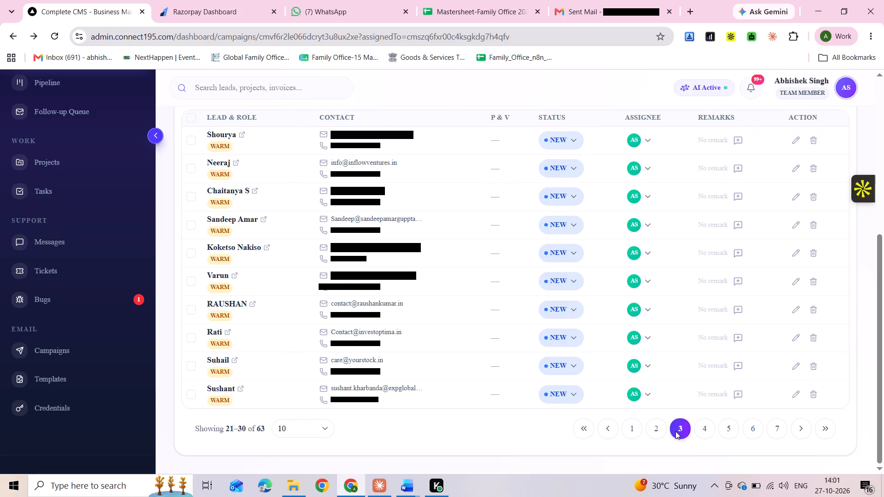
left_click(628, 428)
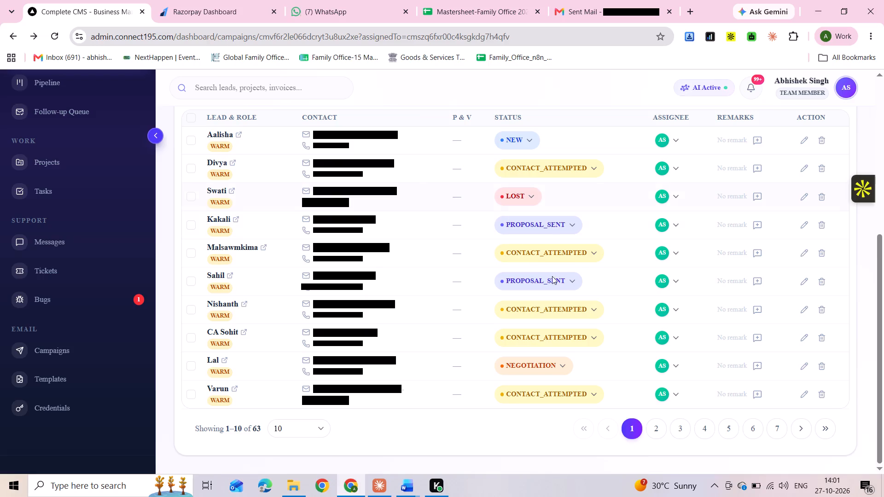
left_click(653, 428)
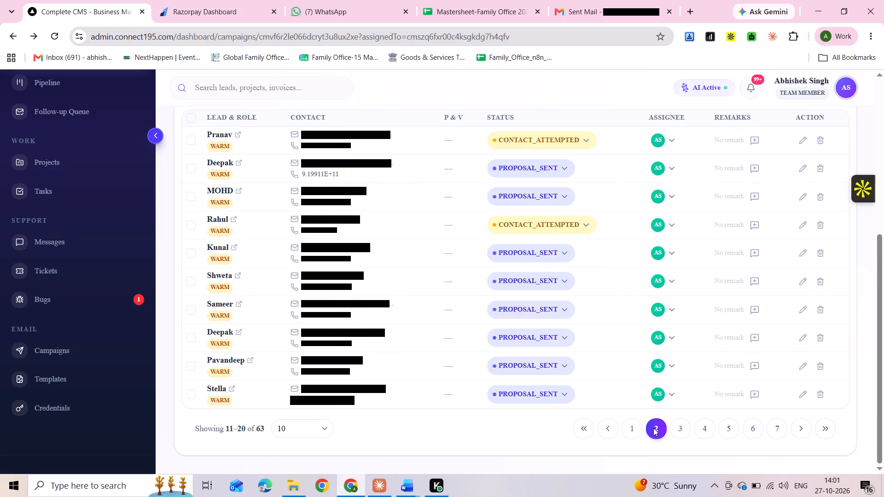
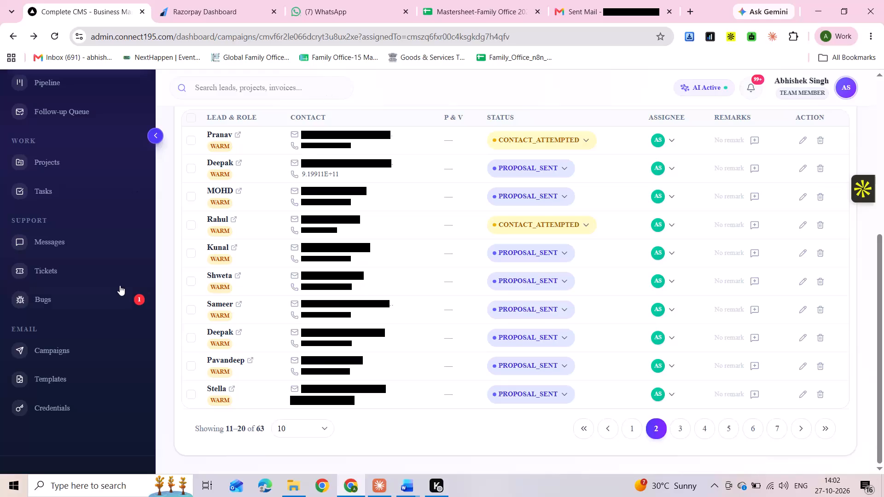
Examine the contact details, custom fields and pipeline stage in the lead records of Kunal, Shweta and Sameer from page 2 of the campaign's leads.
left_click(217, 247)
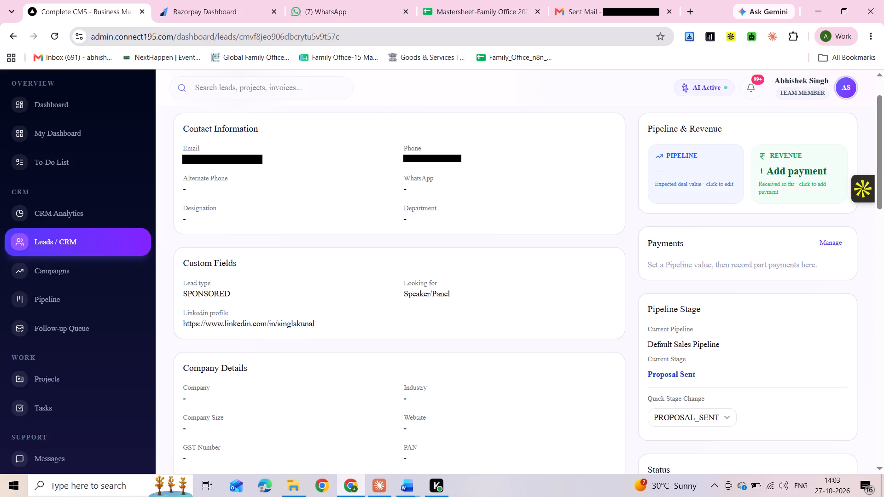
scroll(233, 262, "up", 2)
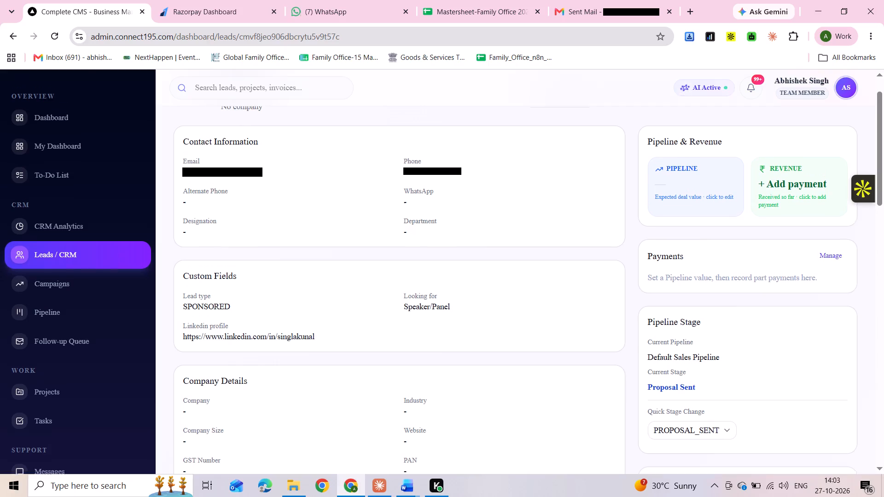
scroll(233, 263, "up", 1)
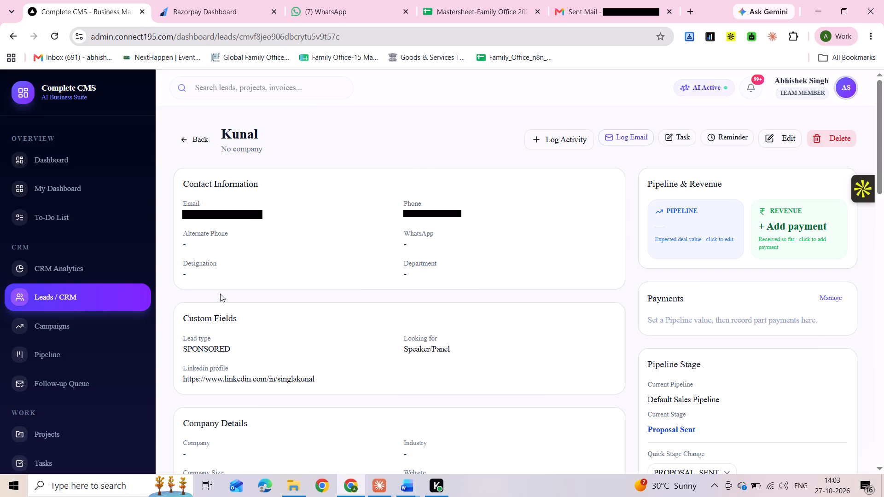
left_click(188, 142)
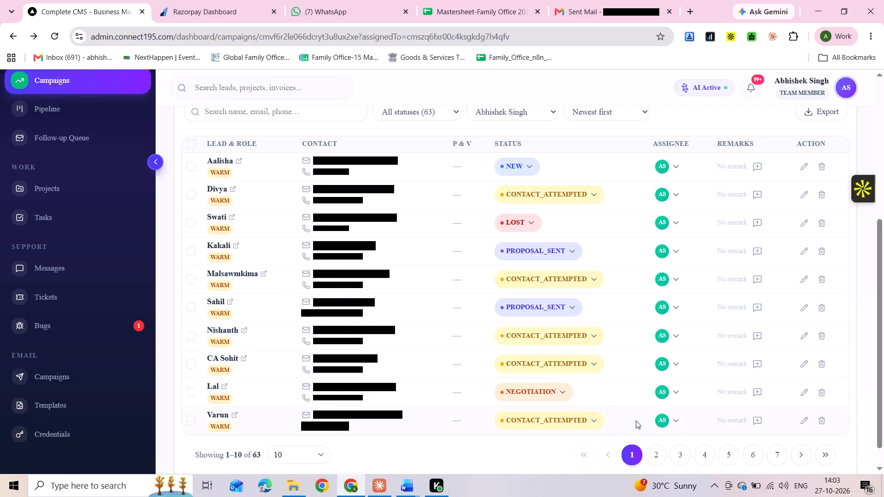
left_click(656, 454)
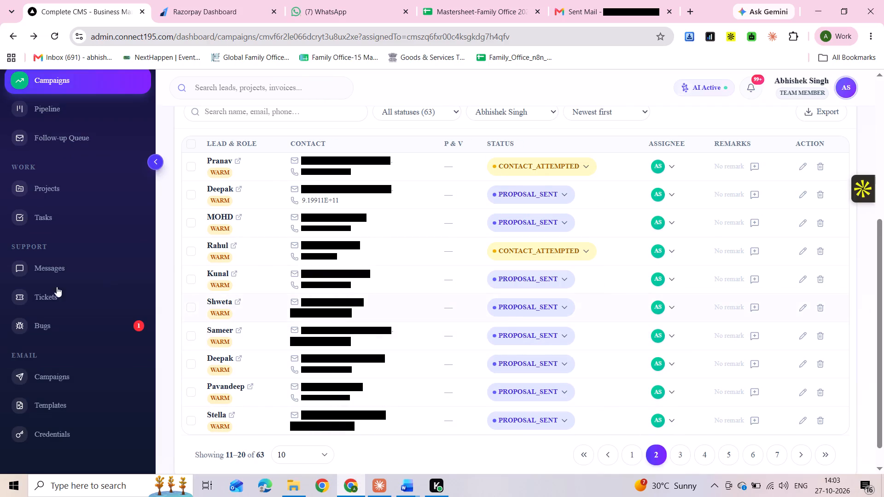
double_click(216, 302)
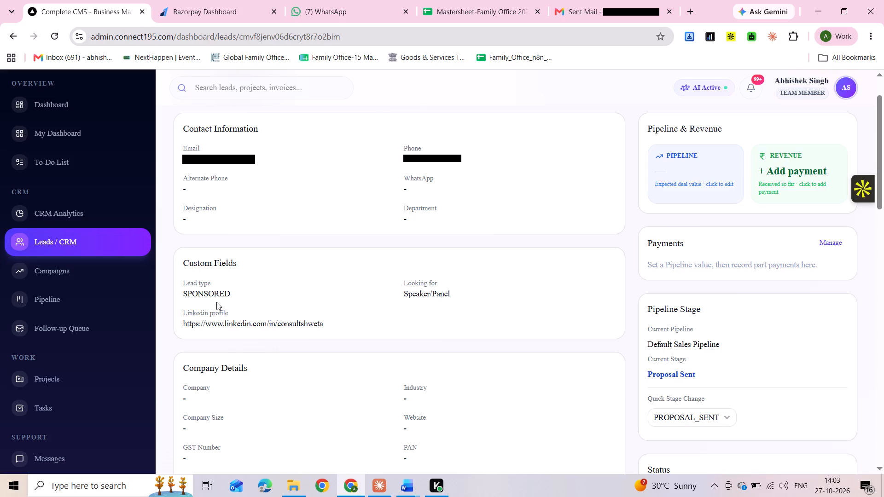
scroll(216, 302, "up", 4)
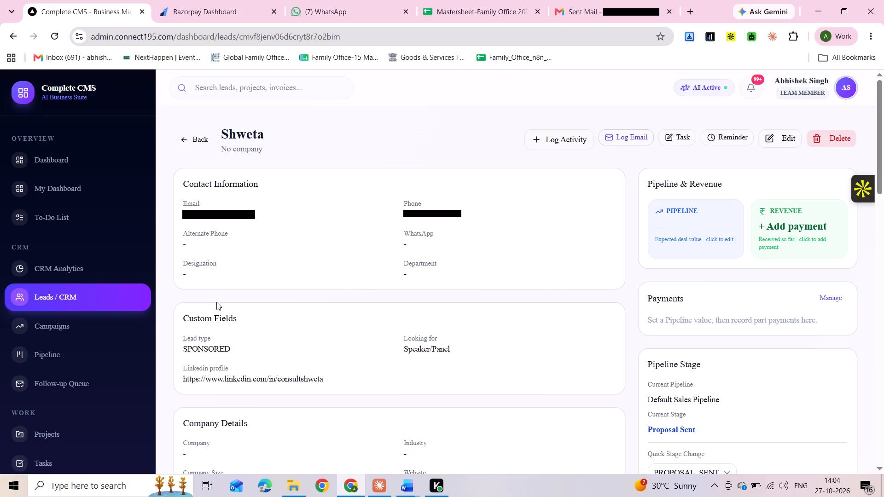
left_click(189, 143)
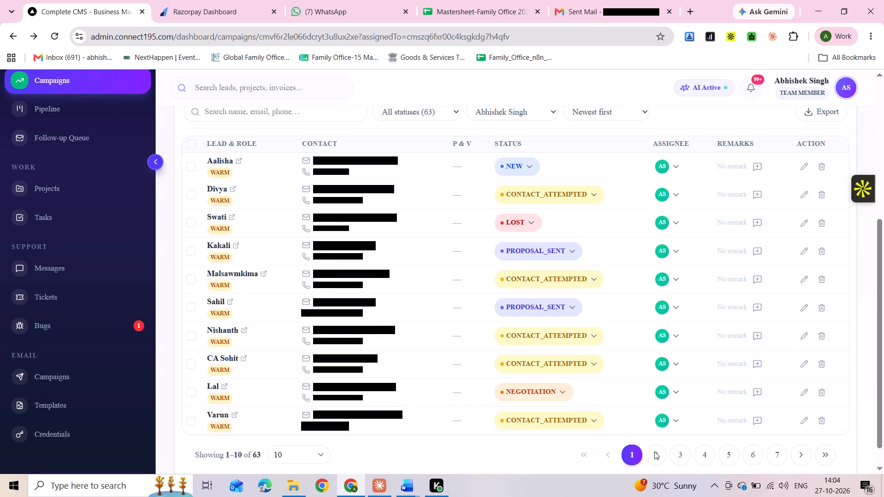
left_click(655, 452)
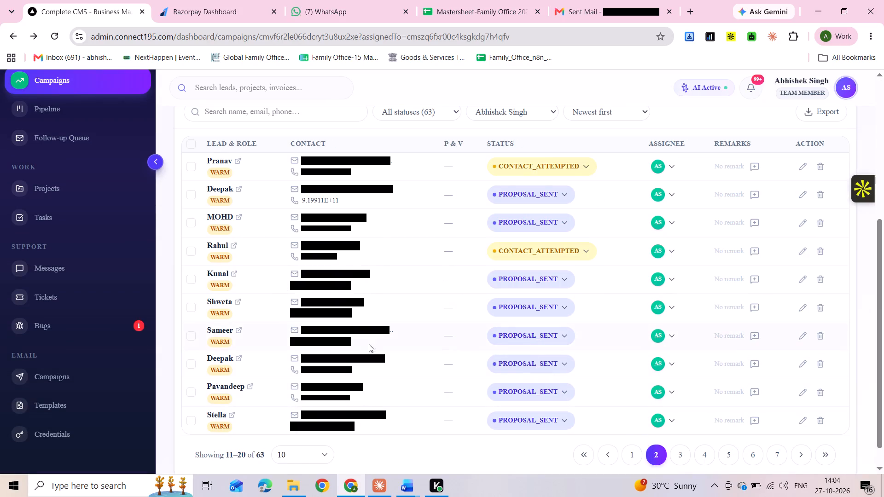
left_click(223, 330)
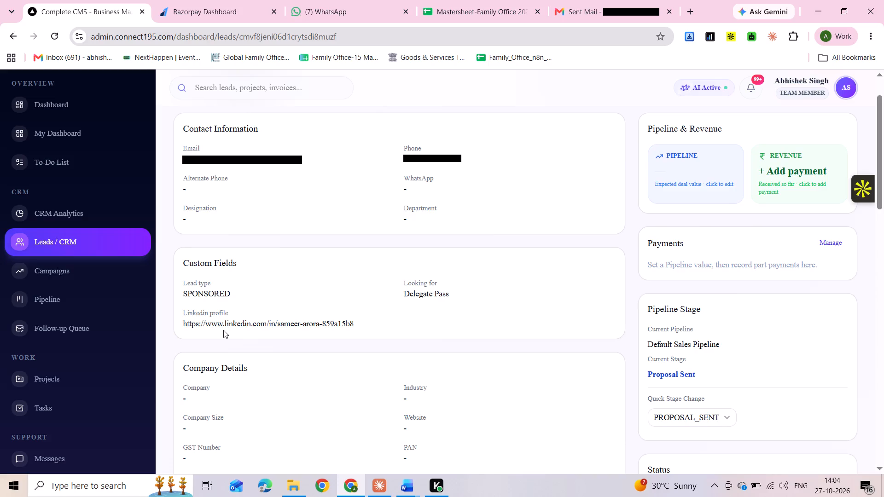
Switch from Sameer's lead record to Gmail and open the inbox.
scroll(223, 330, "up", 3)
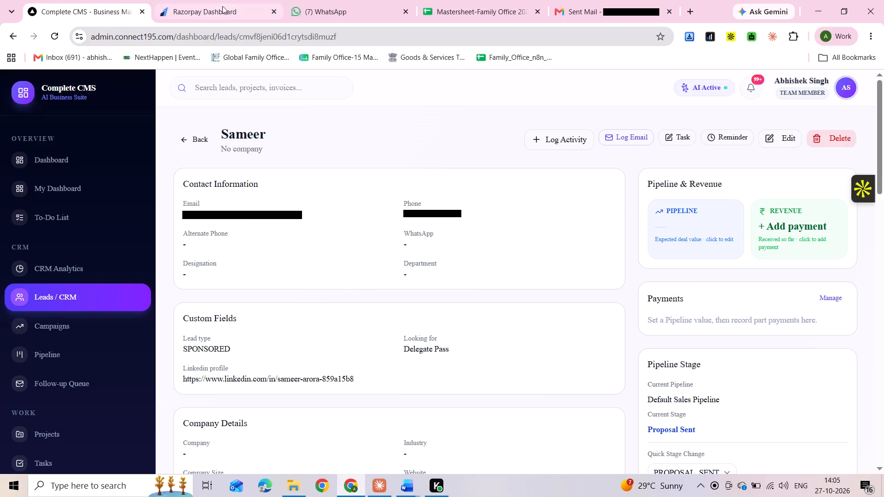
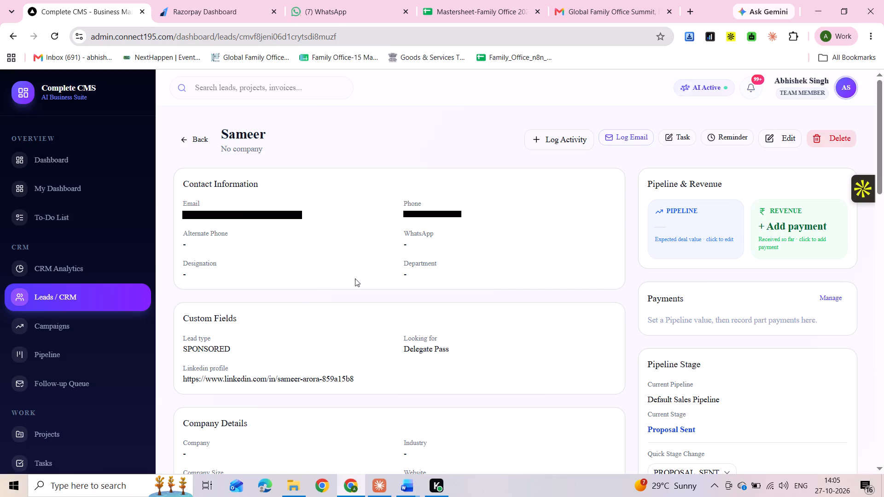
Change Sameer's pipeline stage to Contact Attempted in his lead record.
scroll(355, 278, "down", 1)
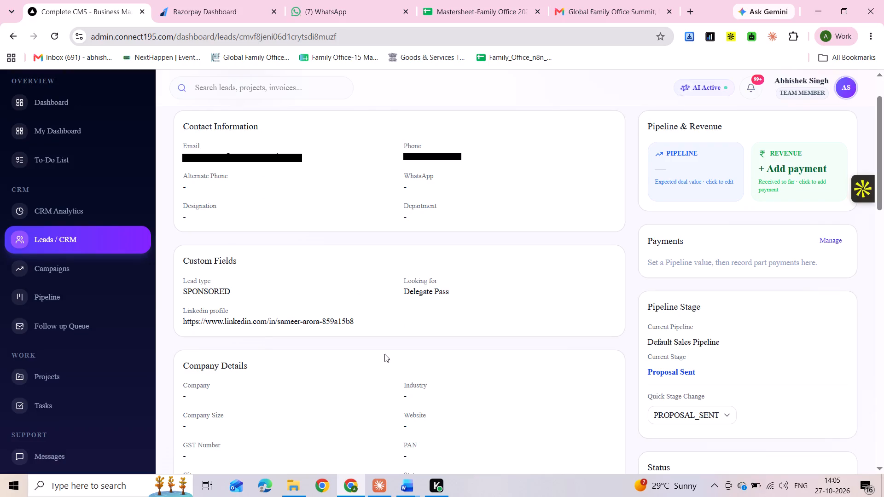
scroll(396, 361, "down", 1)
scroll(469, 360, "down", 2)
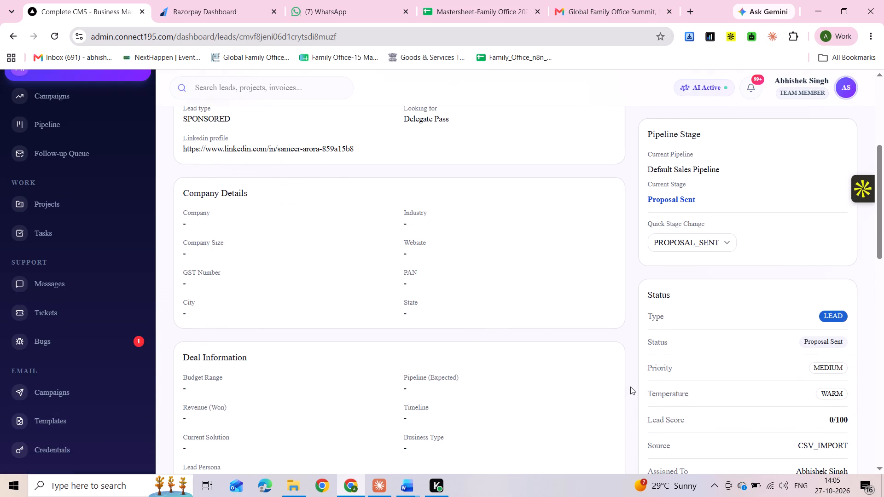
left_click(710, 243)
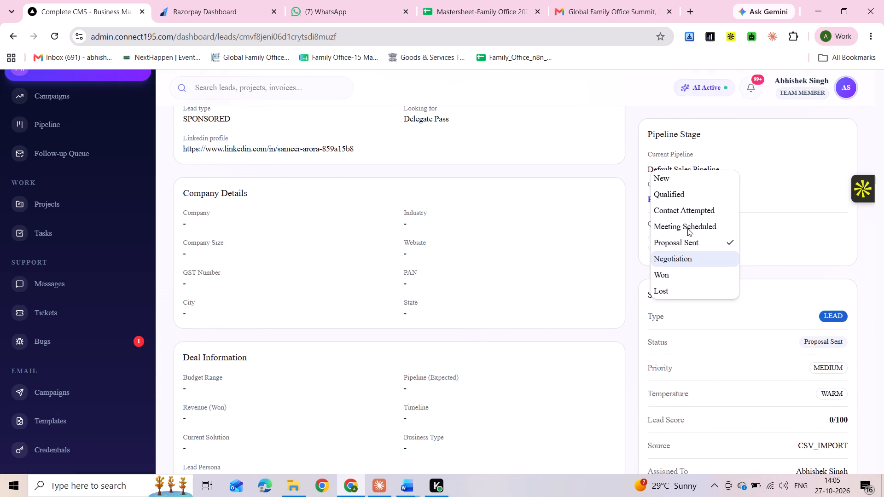
left_click(685, 212)
Post the discussion note "Invitation note shared and call him again to get his confirmation" on Sameer's lead record.
scroll(0, 496, "down", 4)
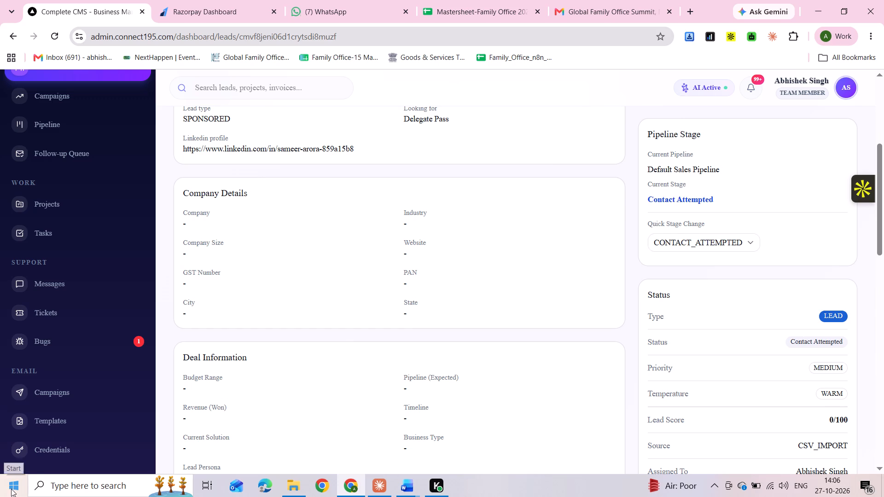
scroll(77, 461, "down", 3)
scroll(139, 471, "down", 2)
scroll(217, 409, "down", 2)
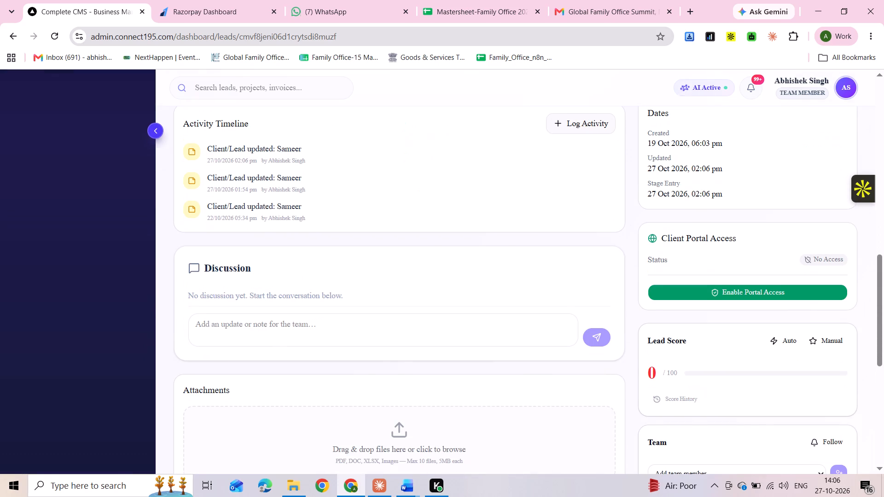
left_click(262, 327)
type("De")
key("BackSpace")
key("BackSpace")
key("BackSpace")
key("BackSpace")
key("BackSpace")
type("Invitation note")
key("space")
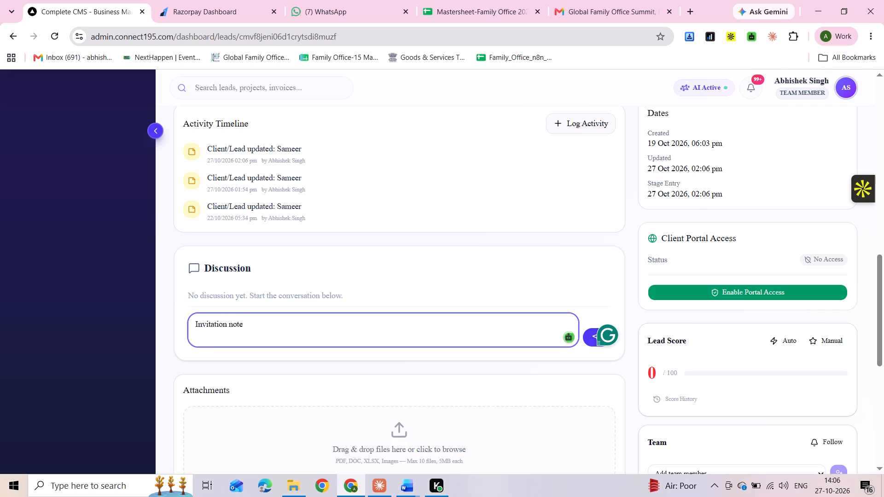
type("shared and")
key("space")
type("call himagain")
key("space")
key("BackSpace")
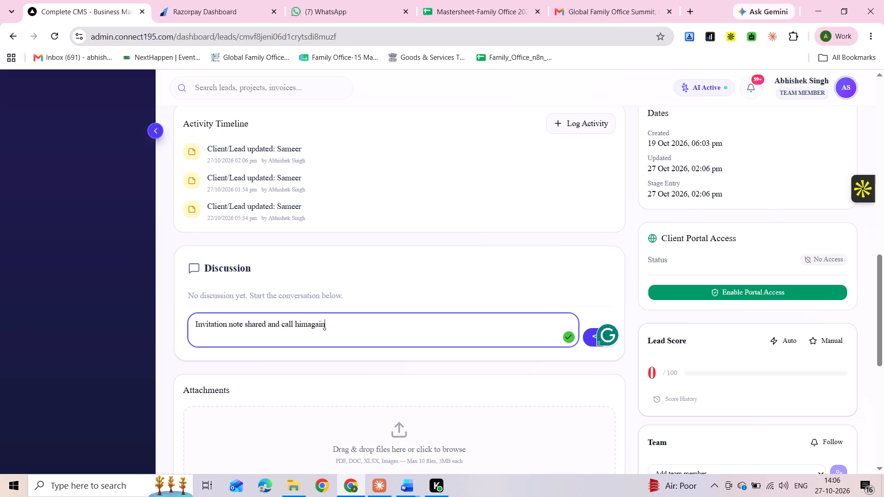
key("BackSpace")
key("BackSpace")
key("BackSpace")
key("BackSpace")
key("BackSpace")
key("space")
type("again")
key("space")
type("to get his confirmation")
key("space")
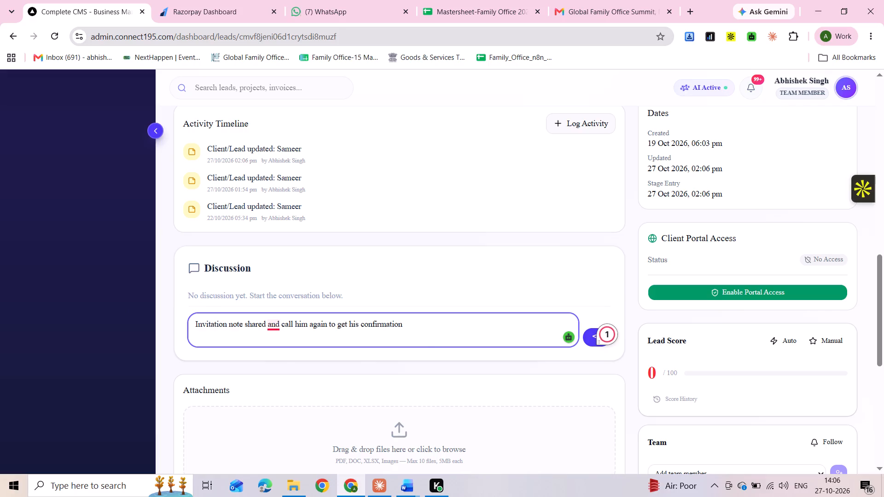
left_click(594, 333)
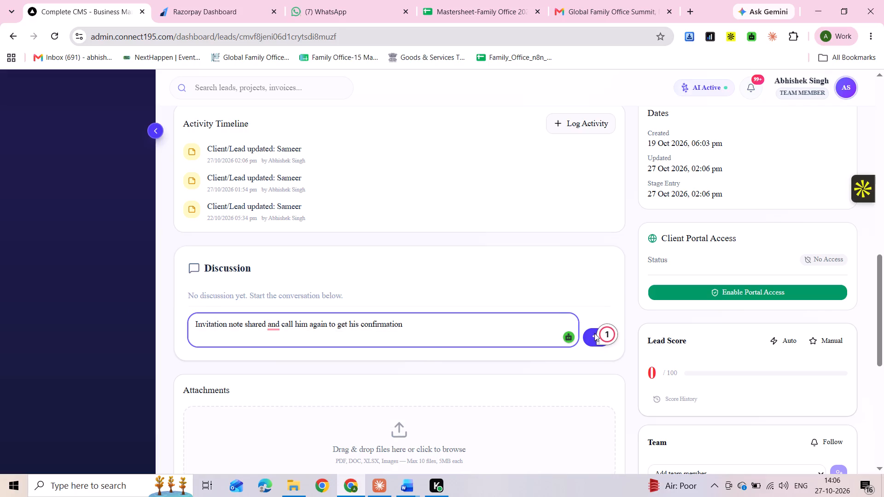
left_click(589, 336)
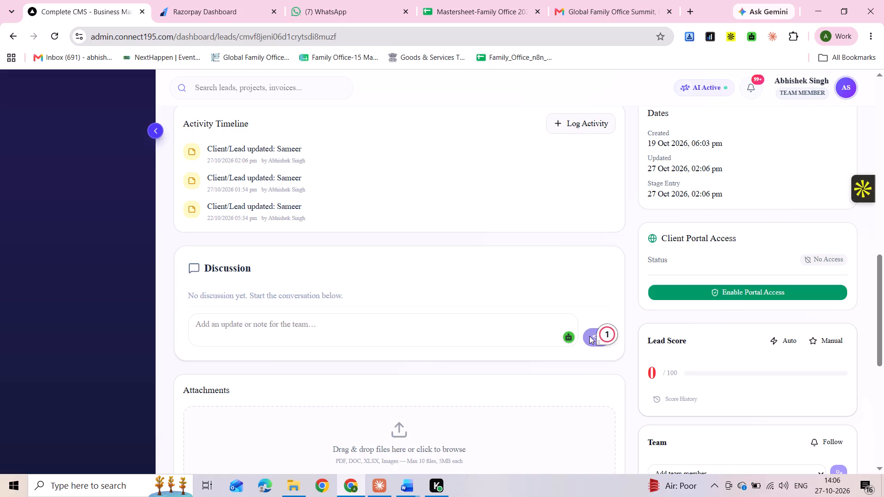
Return to the campaign's lead list and open page 2.
scroll(437, 330, "up", 12)
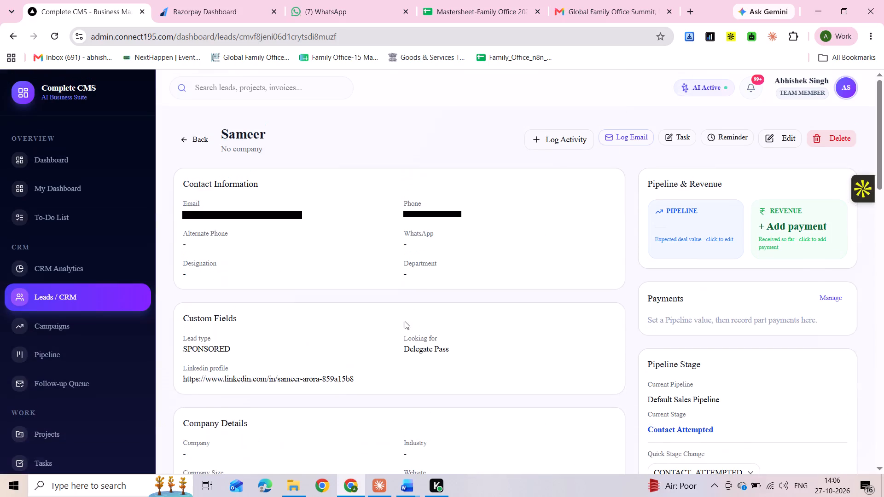
scroll(405, 321, "up", 4)
left_click(196, 142)
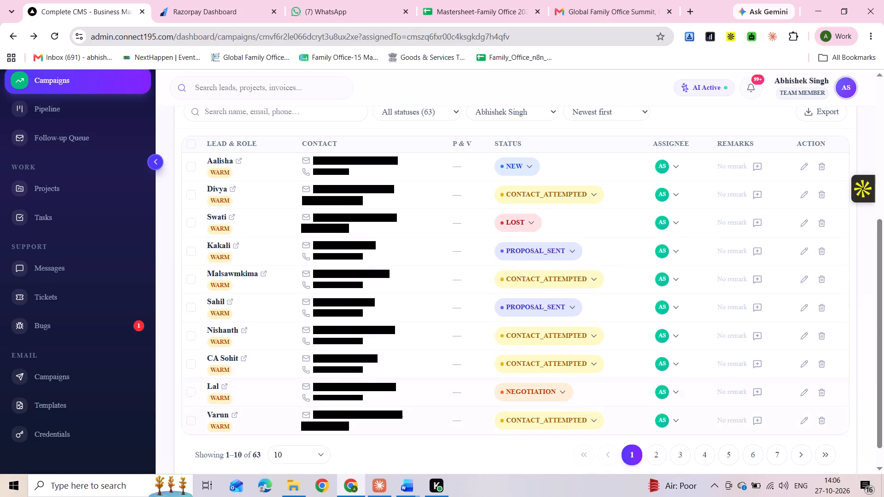
scroll(645, 394, "down", 1)
left_click(660, 428)
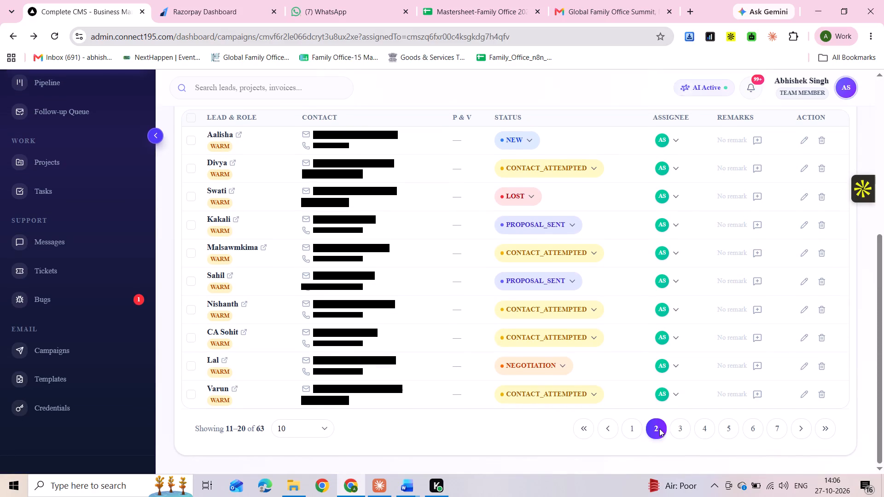
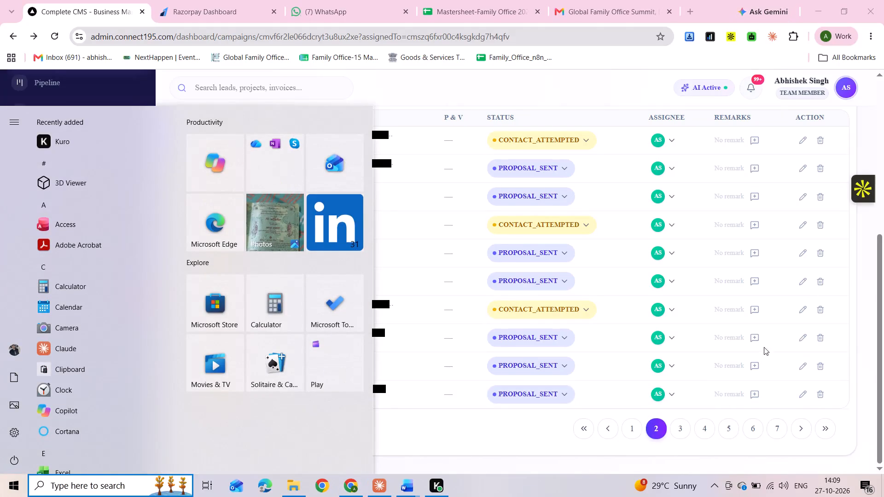
Dismiss the Windows Start overlay that covers the campaign's lead list.
left_click(593, 99)
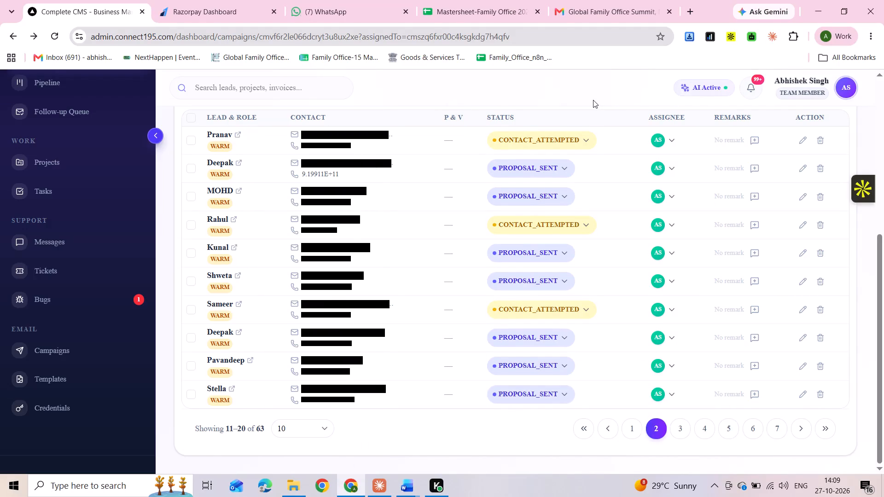